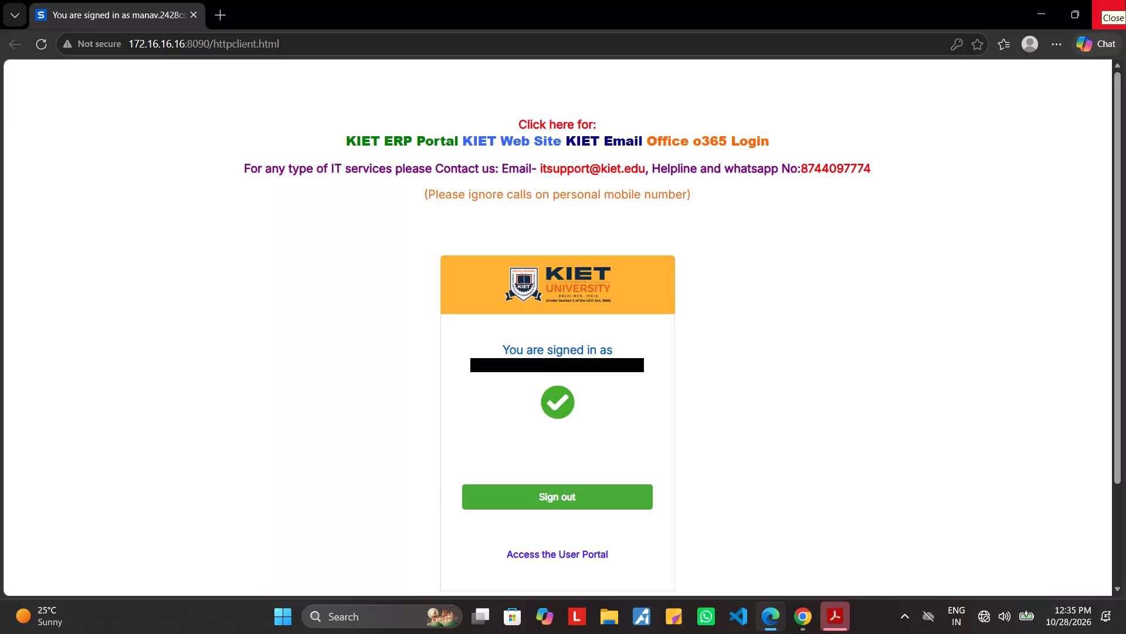
Close the network sign-in window and reload the YouTube page.
click(1125, 0)
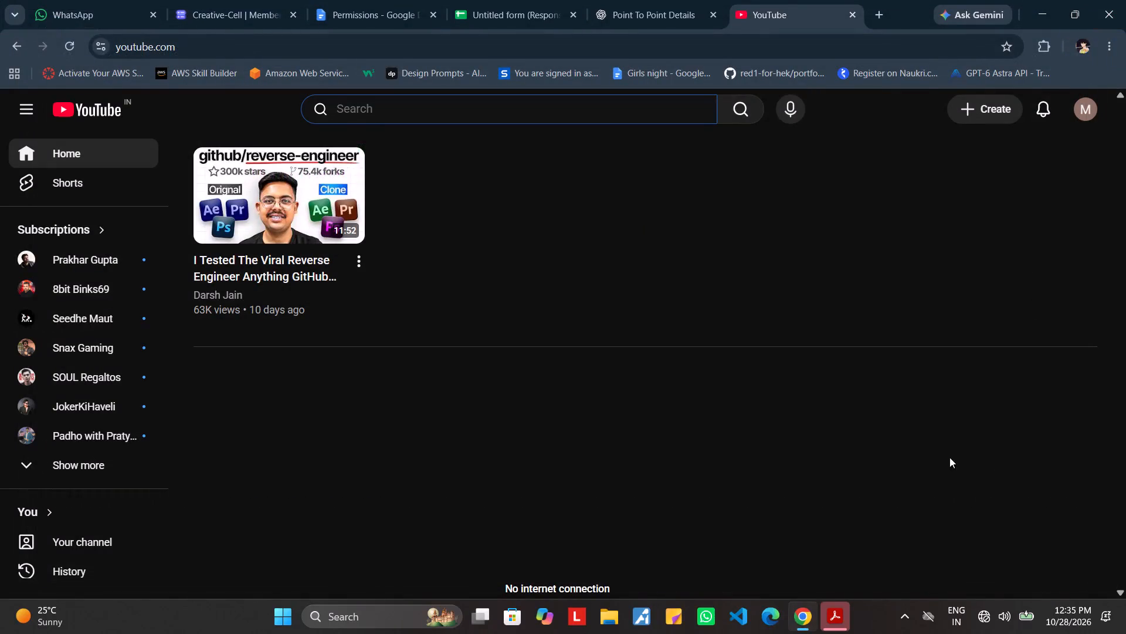
click(63, 37)
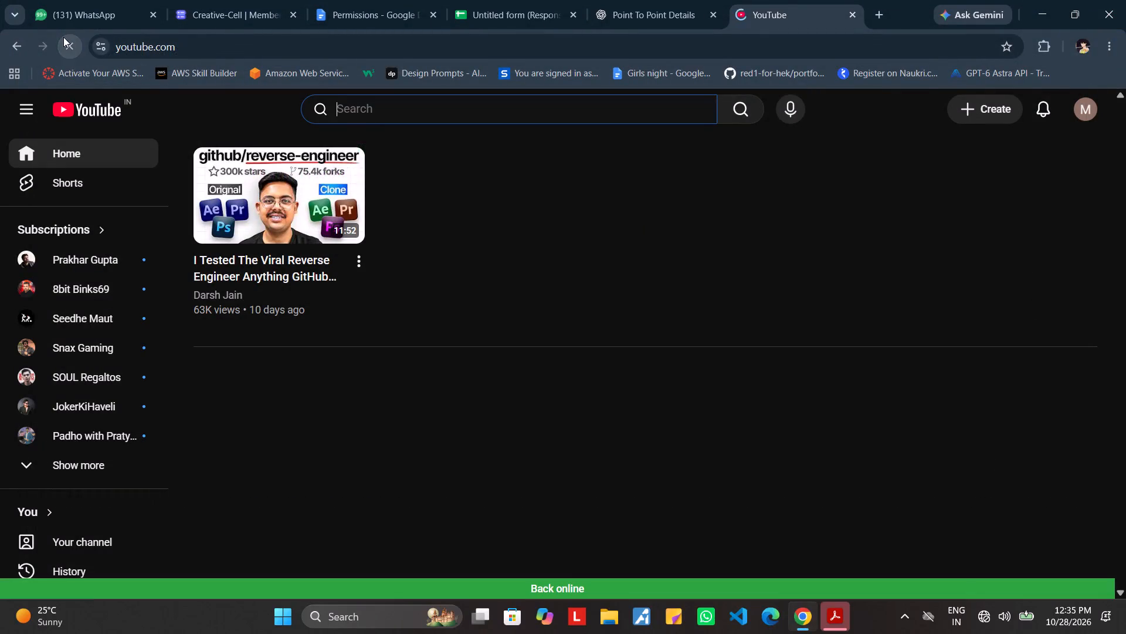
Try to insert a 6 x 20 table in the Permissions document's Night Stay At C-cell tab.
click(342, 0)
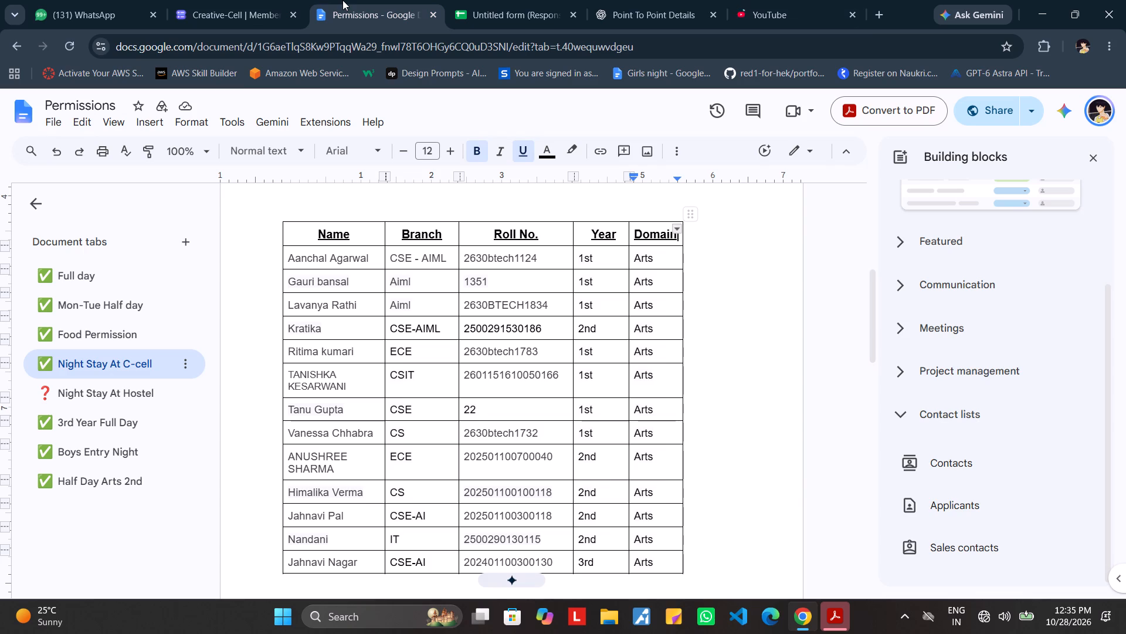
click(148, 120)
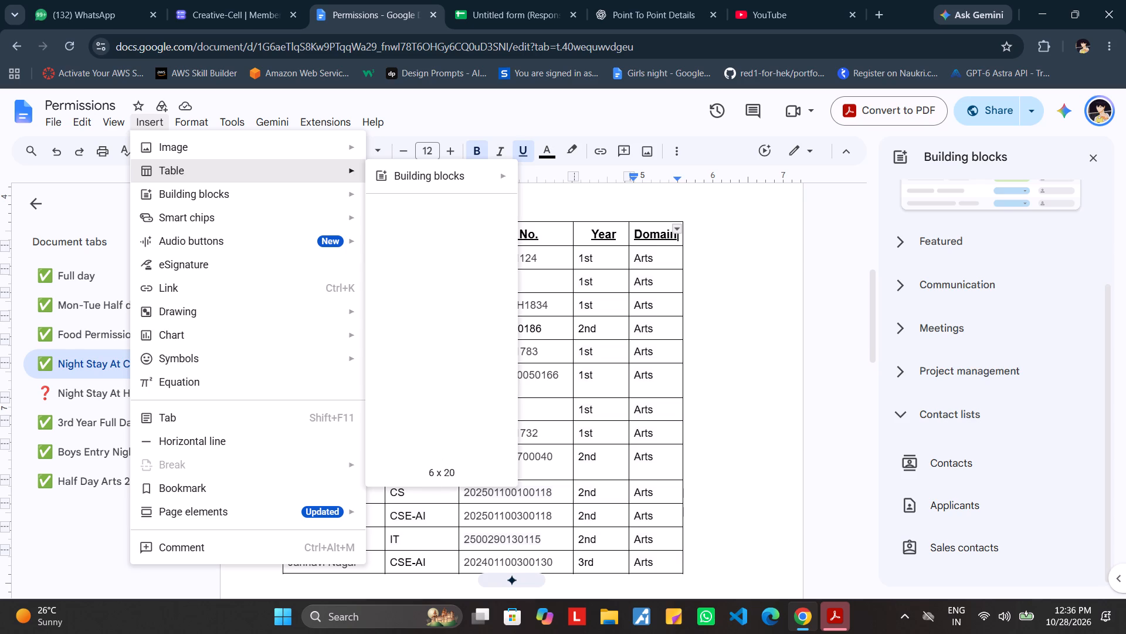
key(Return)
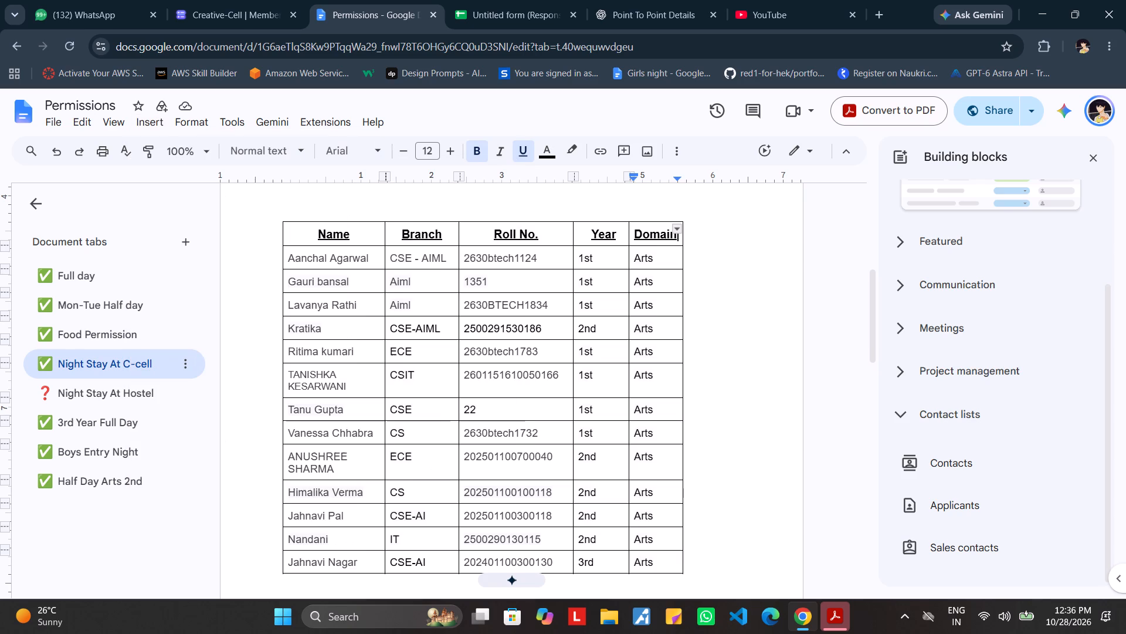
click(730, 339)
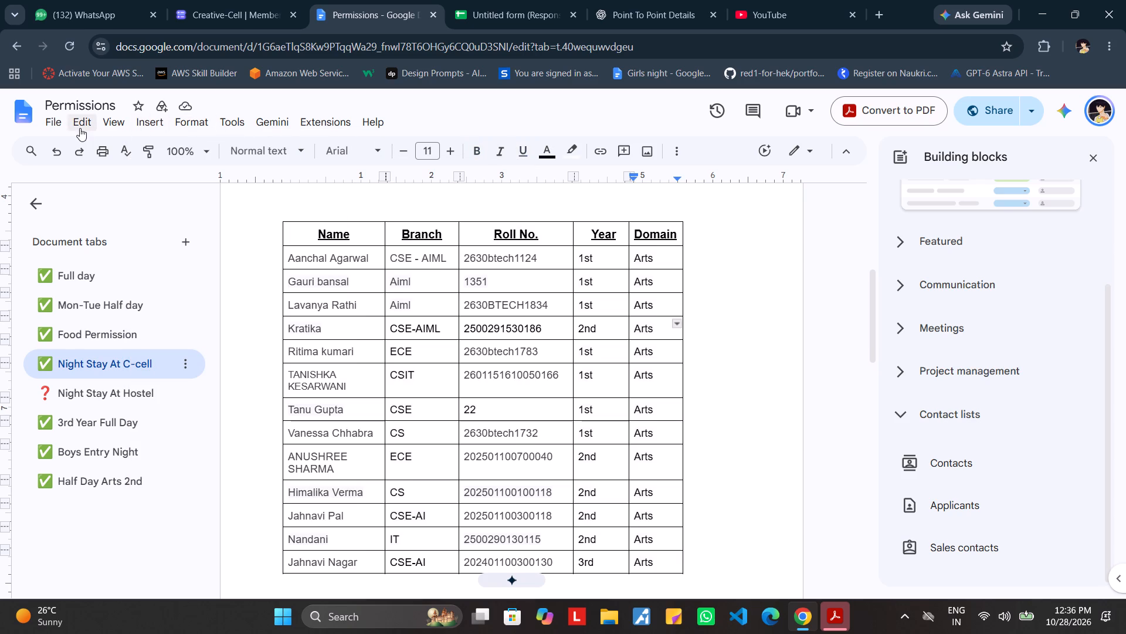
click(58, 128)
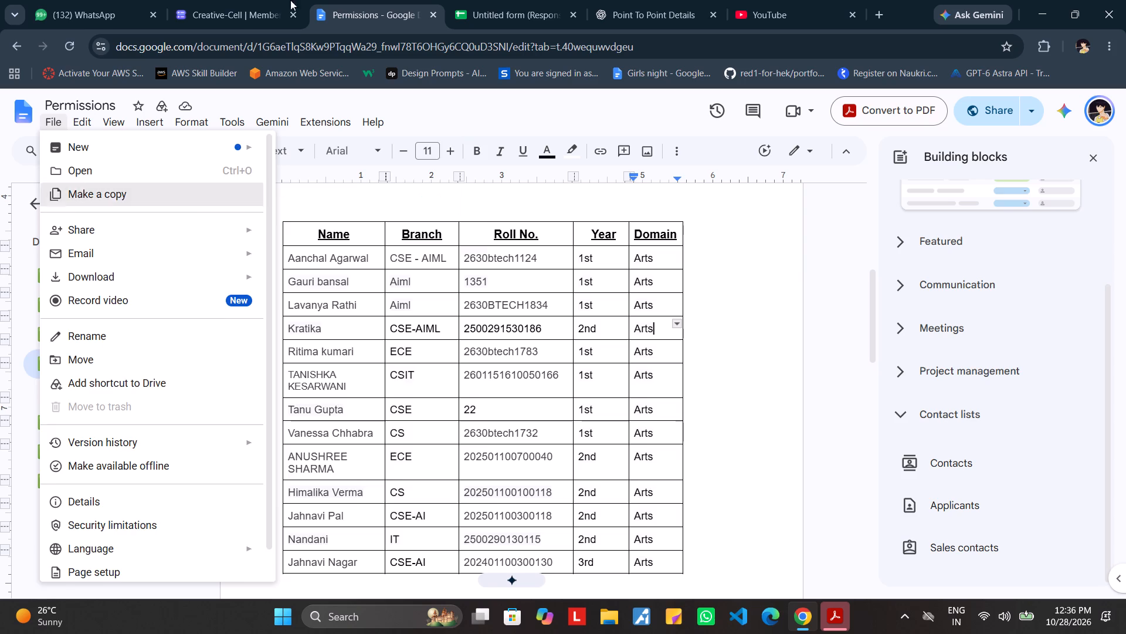
Search YouTube for "how to insert table in word document".
click(754, 0)
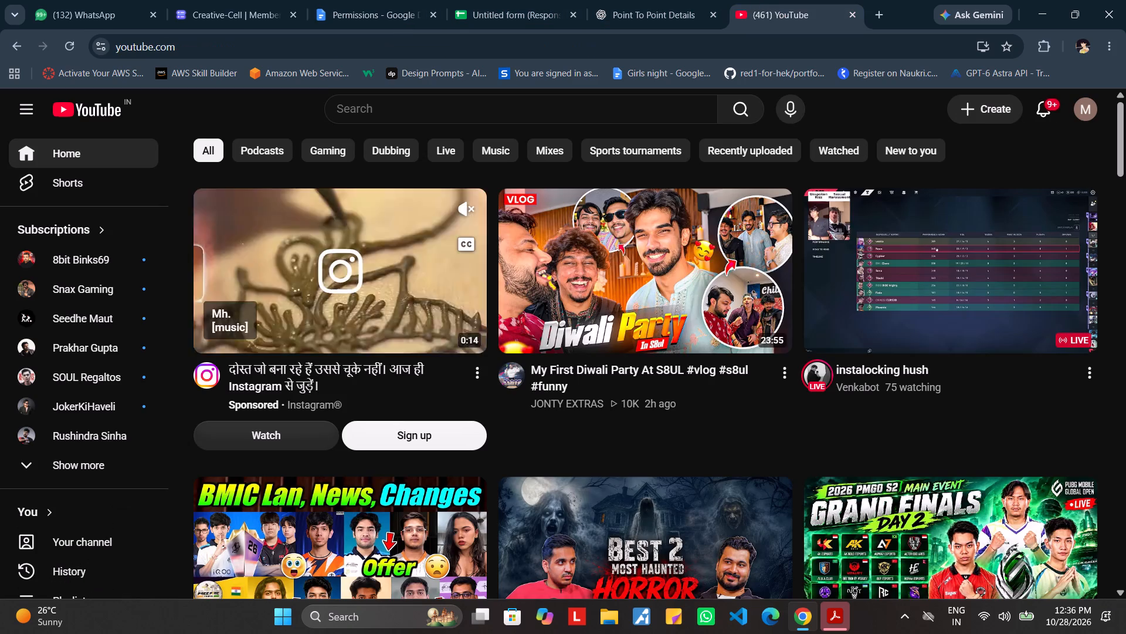
click(588, 101)
text(how t)
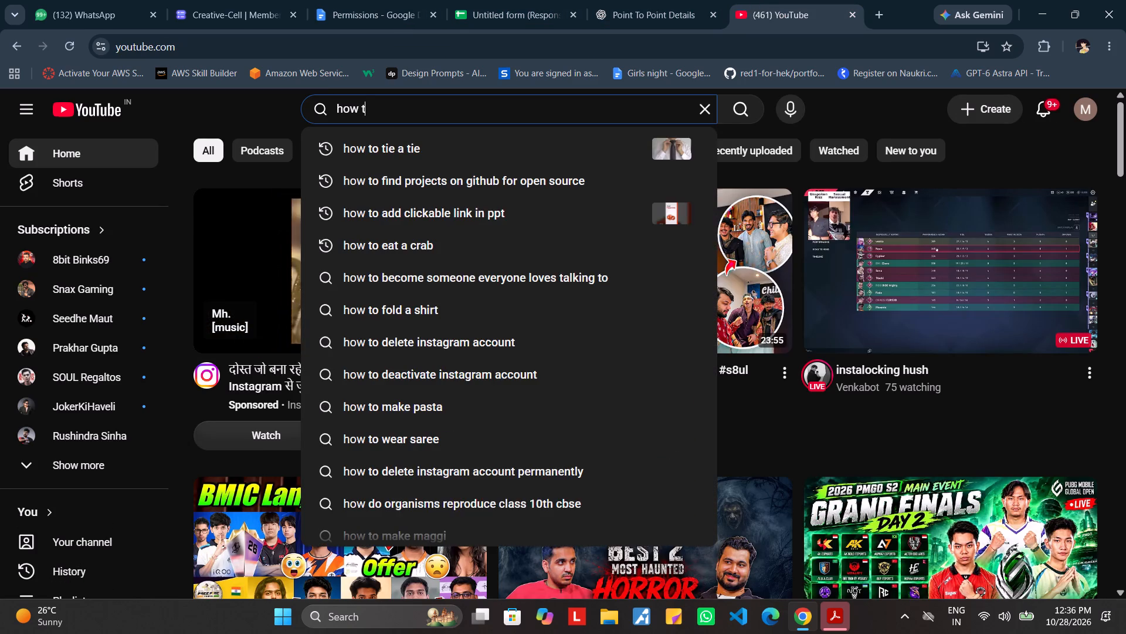
key(space)
key(BackSpace)
text(o ij)
key(BackSpace)
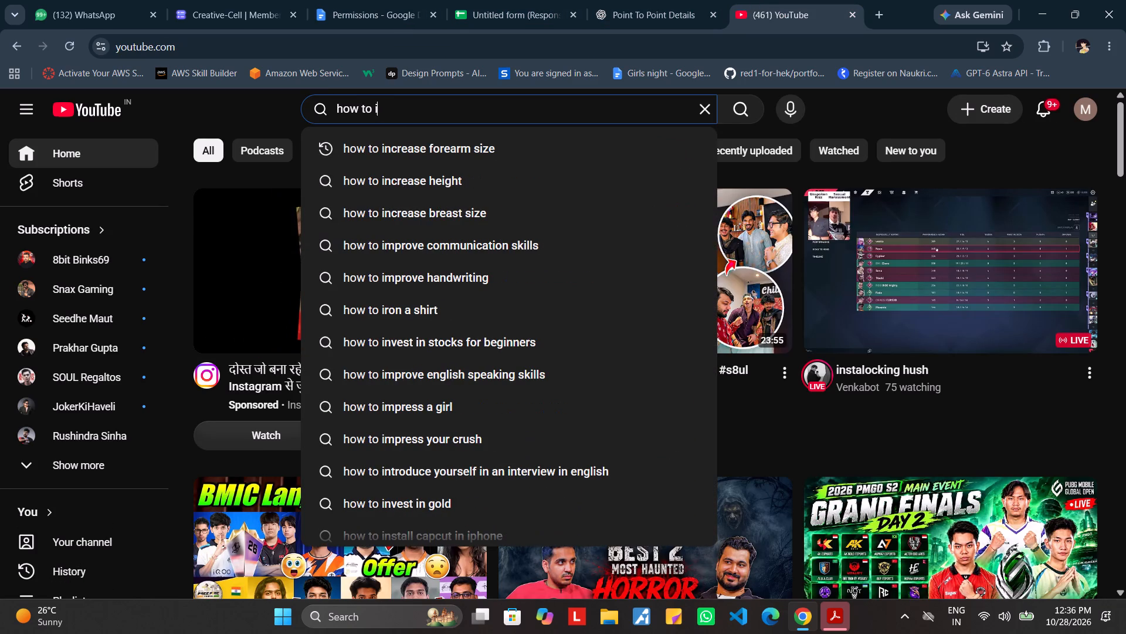
text(nsert)
key(space)
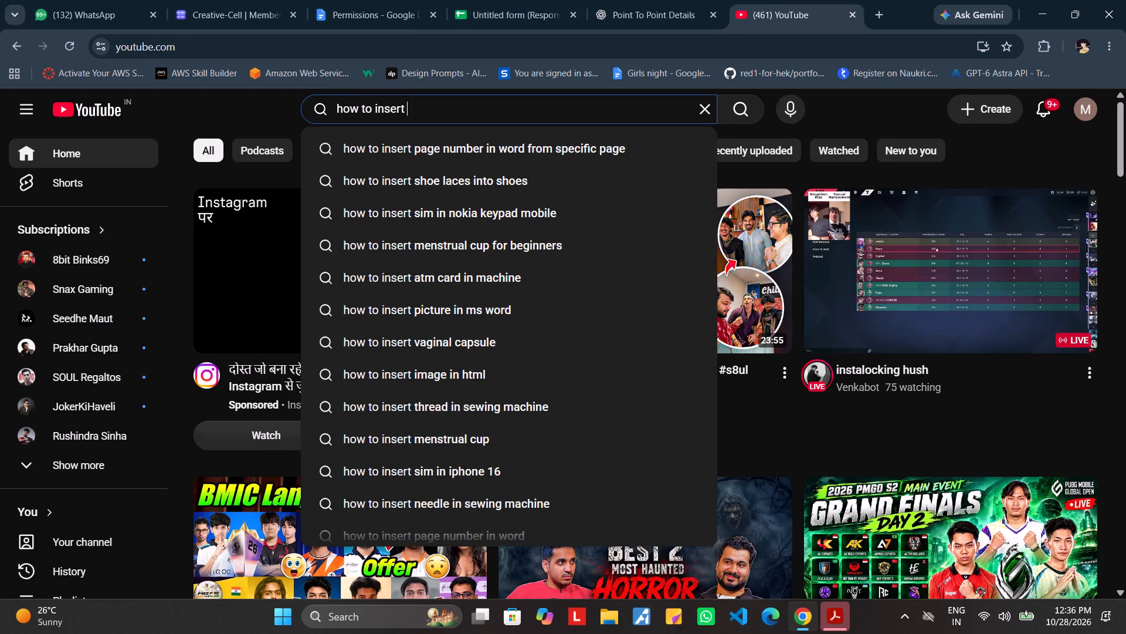
text(table in)
key(space)
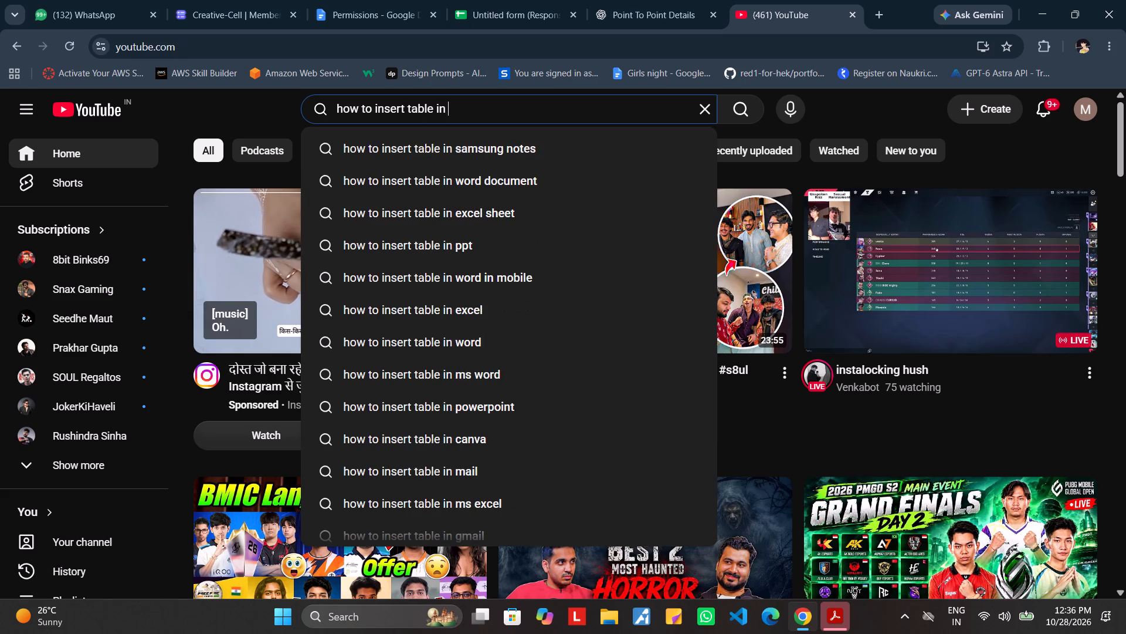
key(Down)
key(Down)
key(Return)
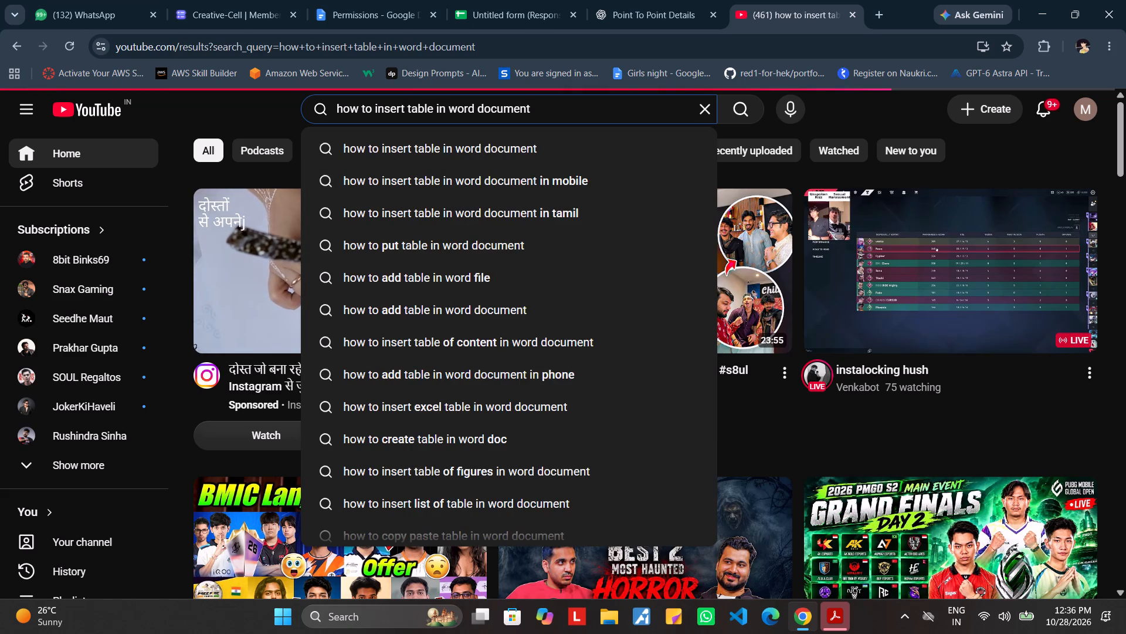
Watch the short tutorials on creating tables in MS Word, ending with the "MS Word Table Tricks" video paused.
click(260, 288)
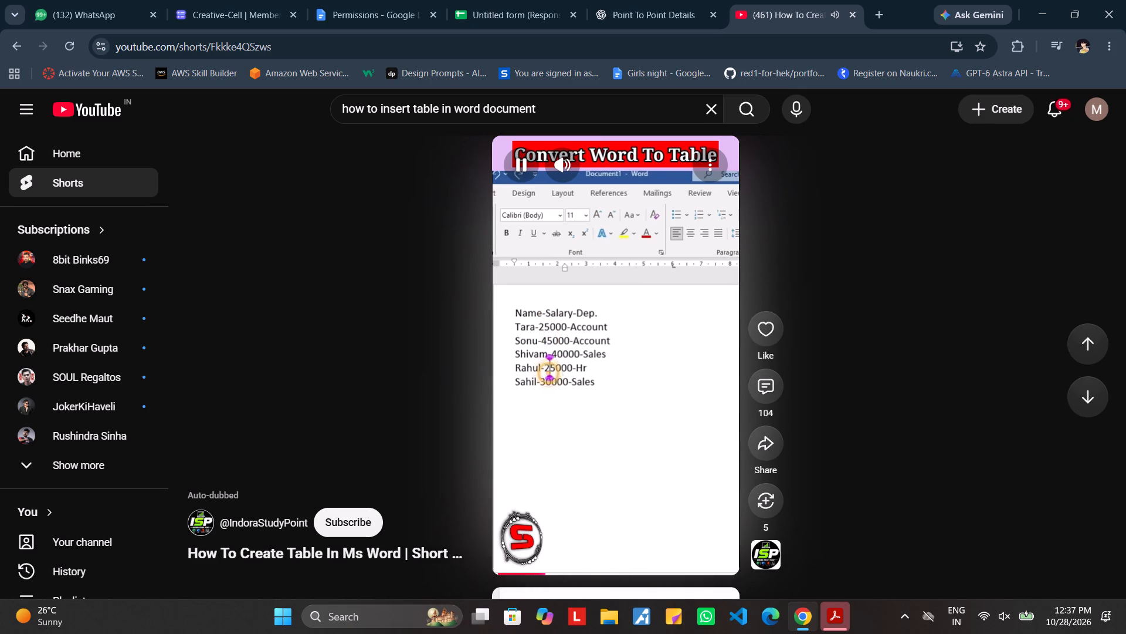
click(580, 570)
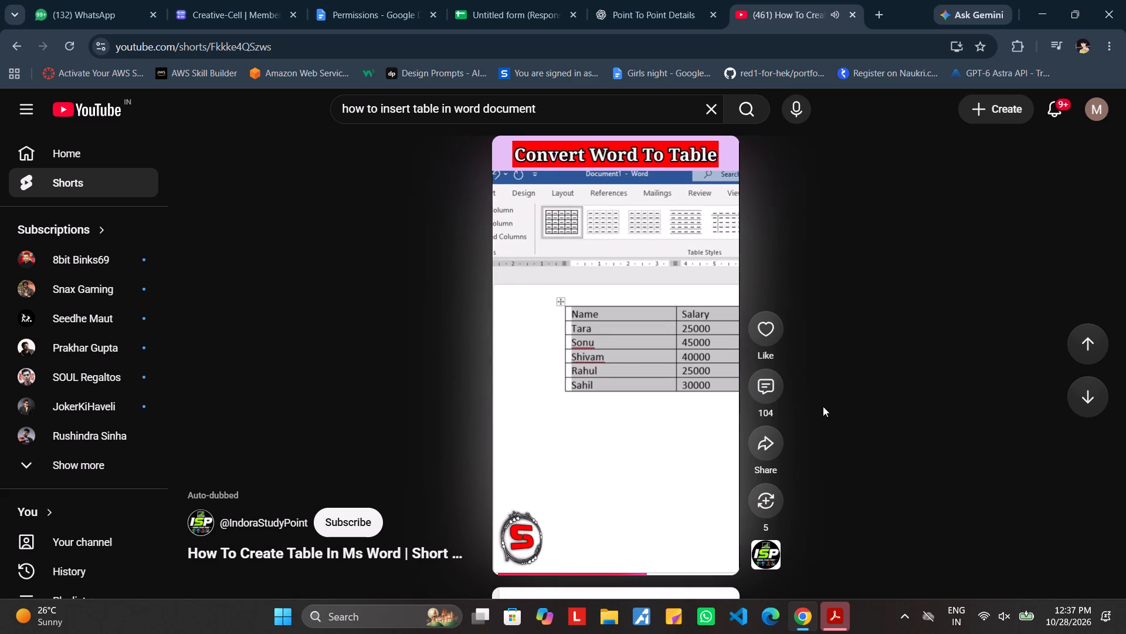
scroll(562, 326, down, 4)
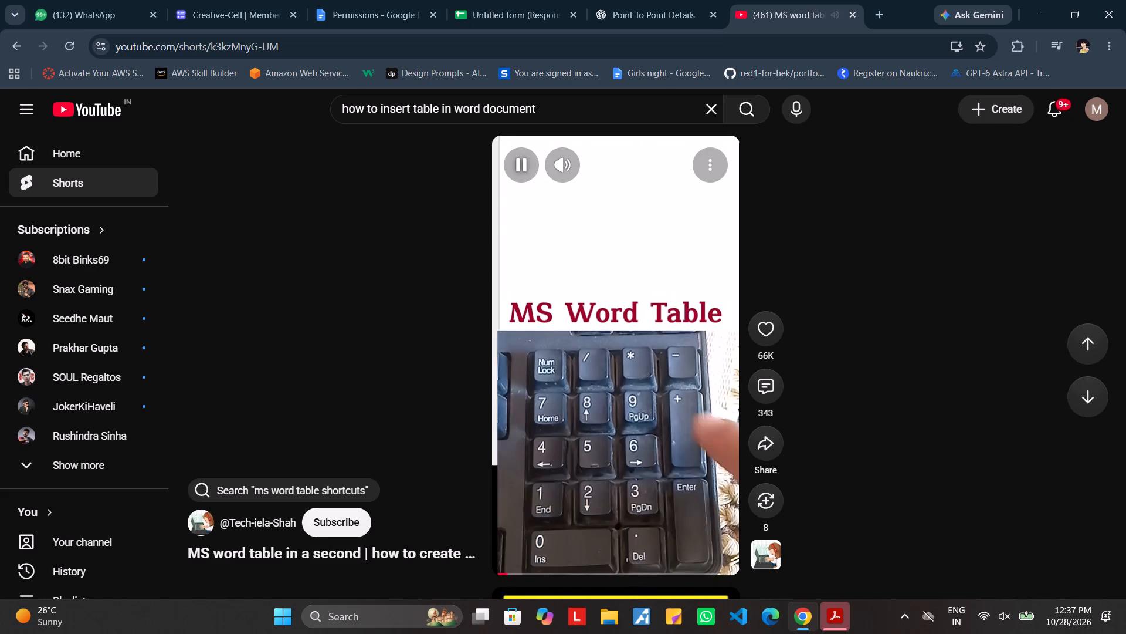
scroll(562, 326, down, 3)
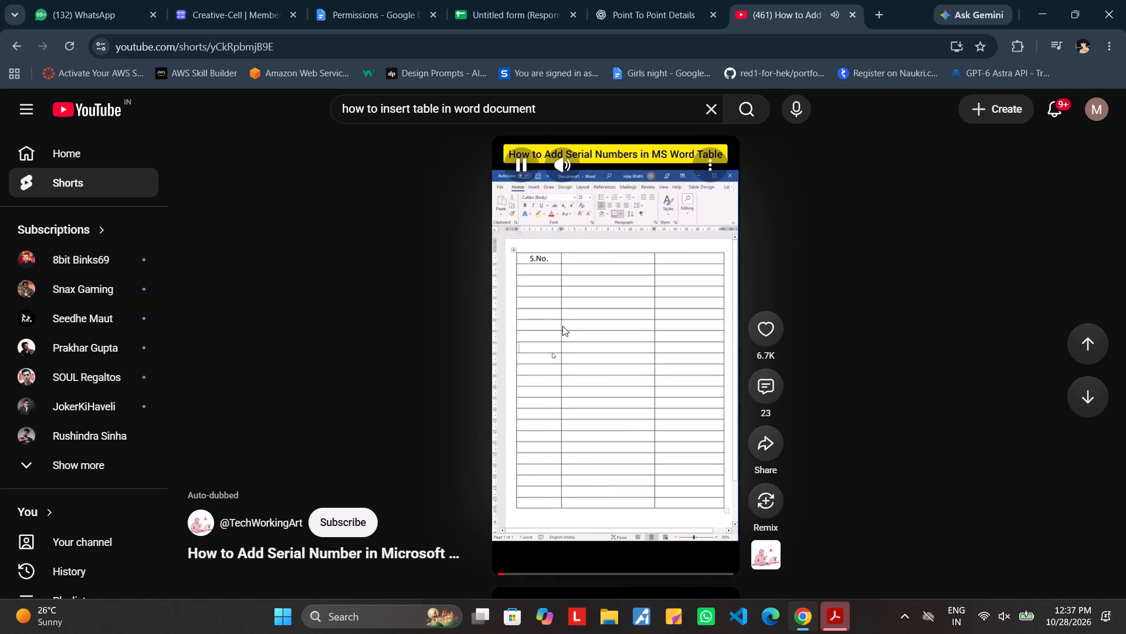
scroll(562, 326, down, 2)
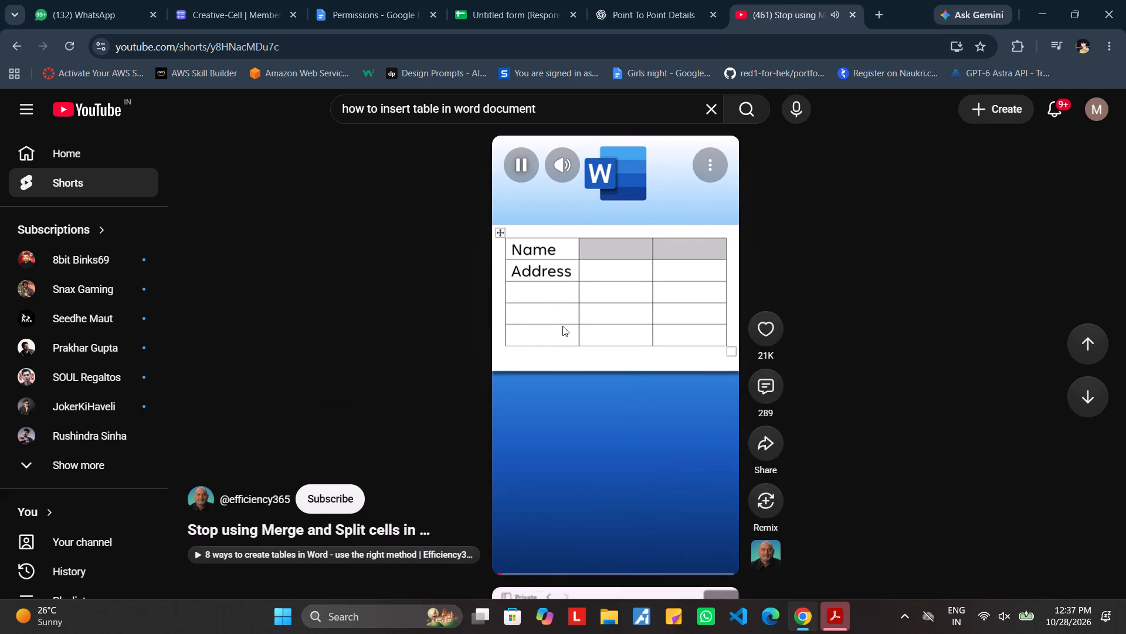
scroll(653, 262, up, 7)
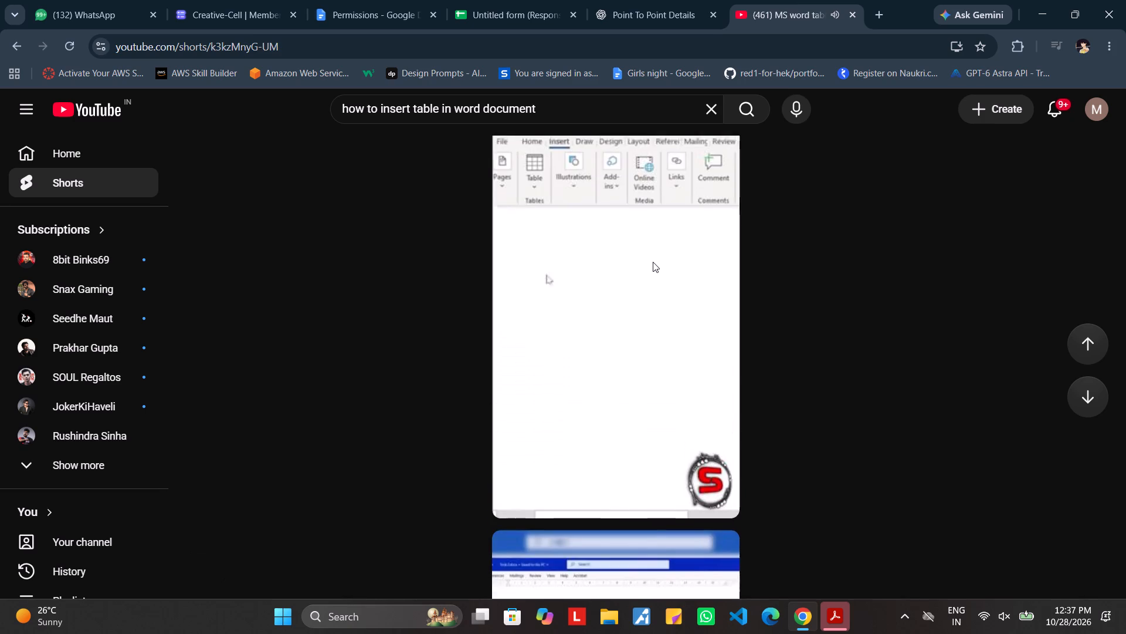
scroll(653, 262, up, 1)
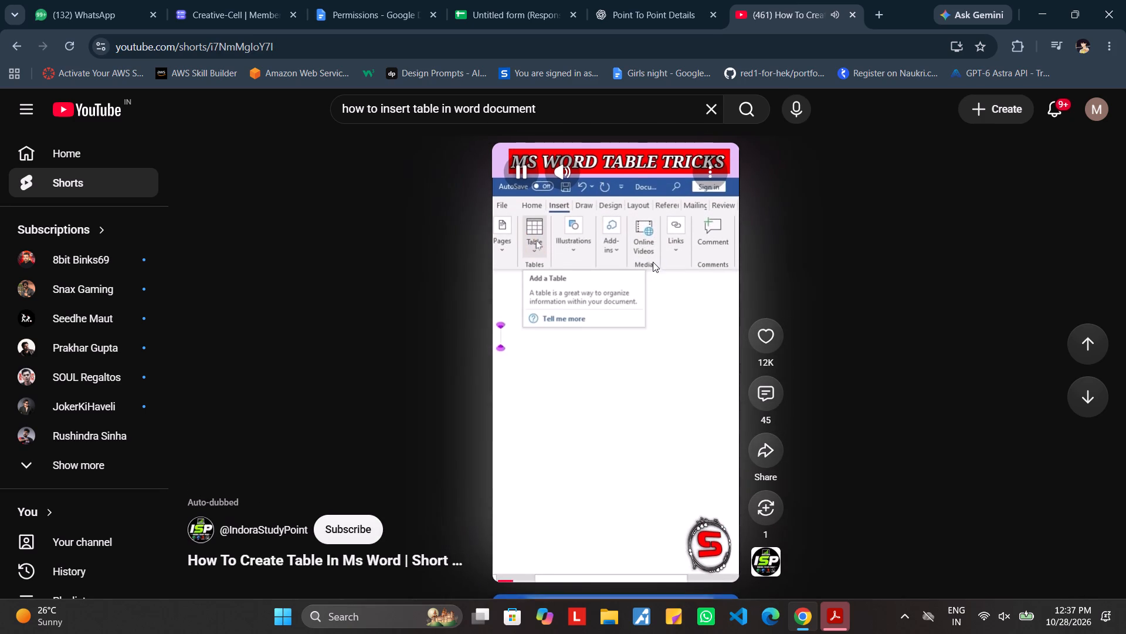
scroll(653, 262, up, 1)
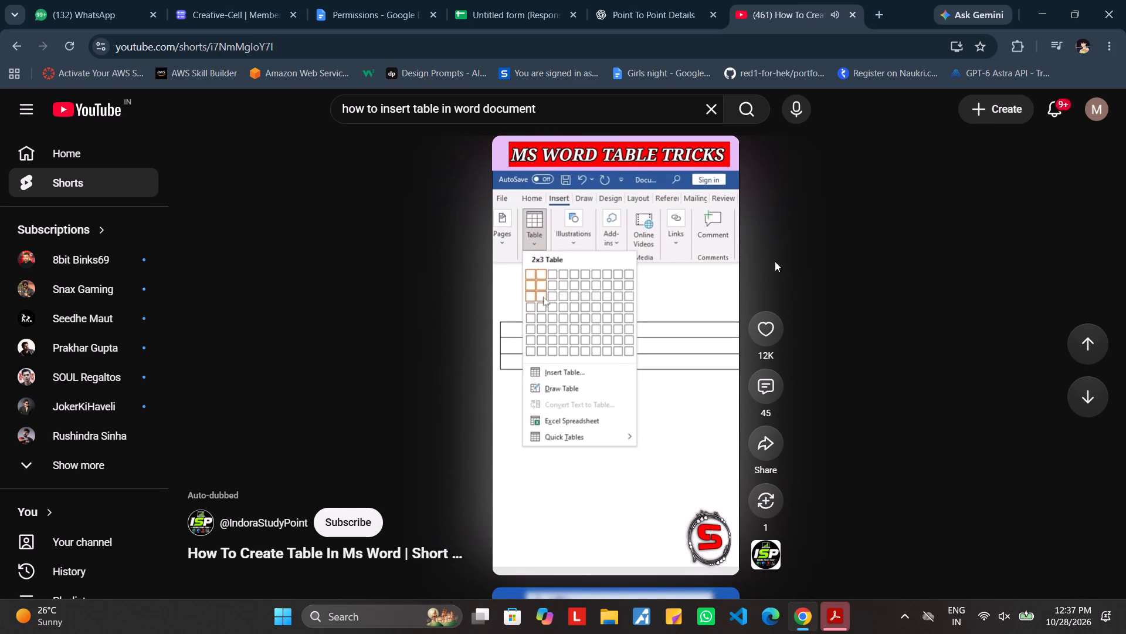
click(775, 261)
click(612, 289)
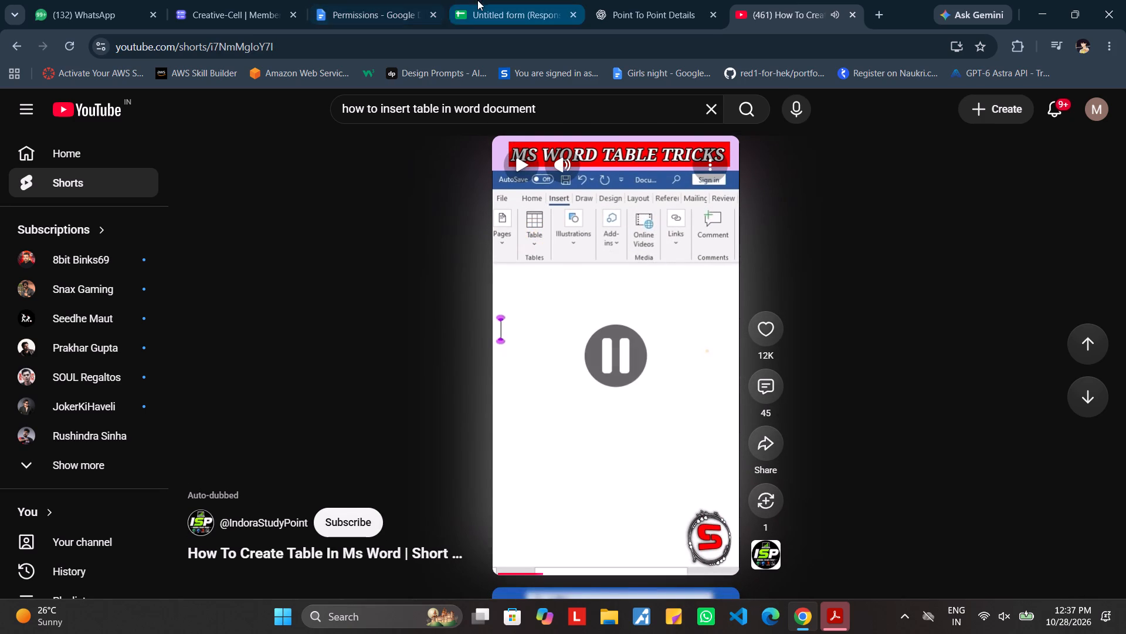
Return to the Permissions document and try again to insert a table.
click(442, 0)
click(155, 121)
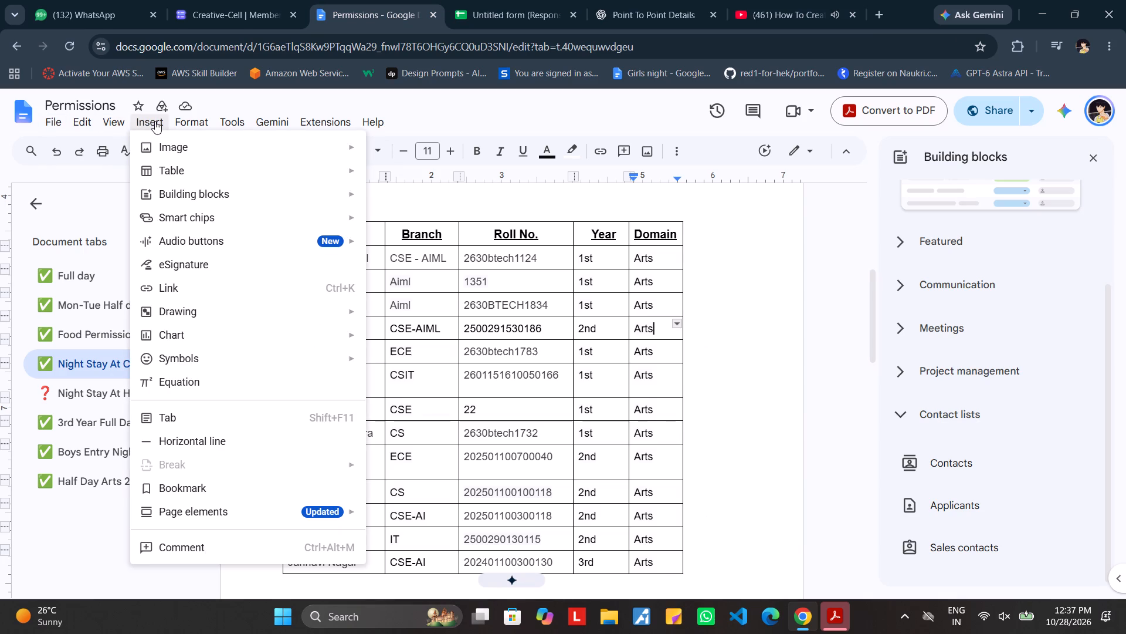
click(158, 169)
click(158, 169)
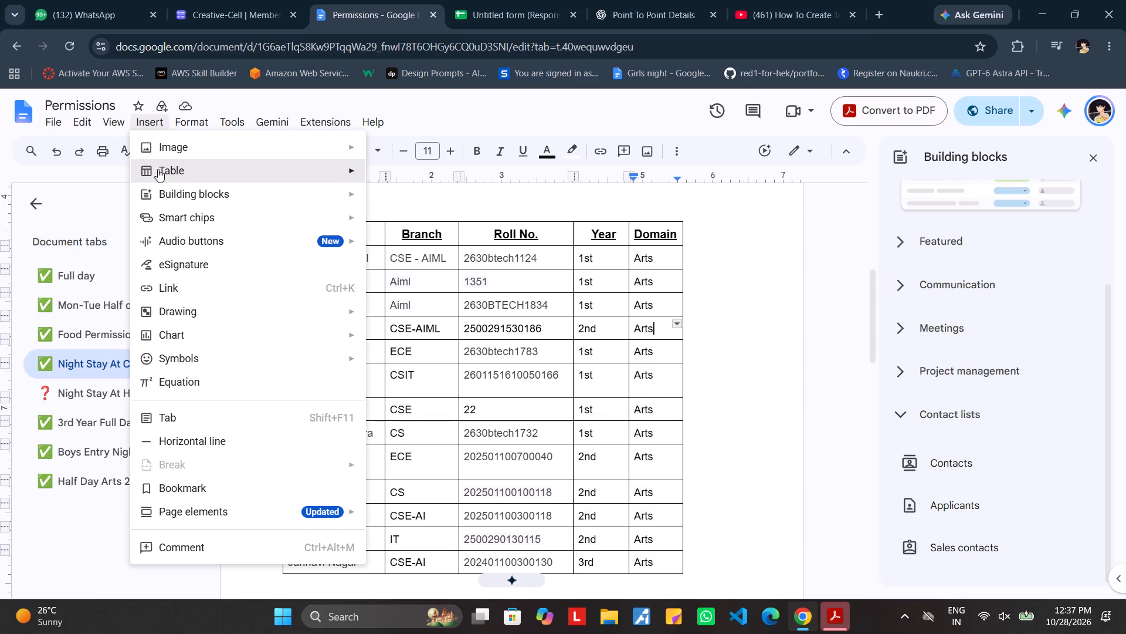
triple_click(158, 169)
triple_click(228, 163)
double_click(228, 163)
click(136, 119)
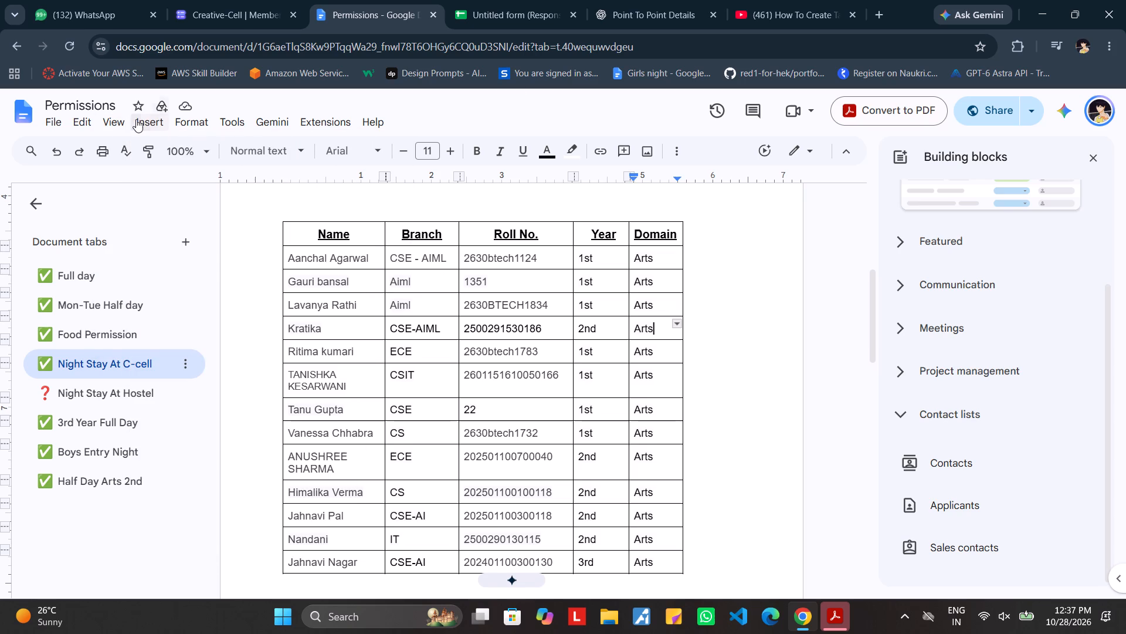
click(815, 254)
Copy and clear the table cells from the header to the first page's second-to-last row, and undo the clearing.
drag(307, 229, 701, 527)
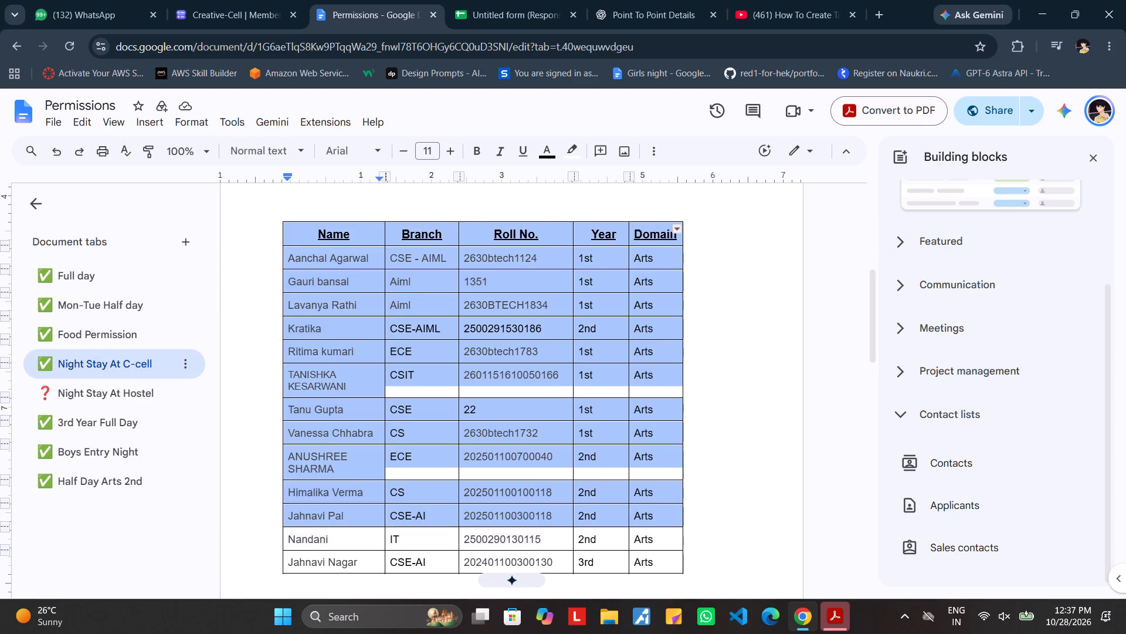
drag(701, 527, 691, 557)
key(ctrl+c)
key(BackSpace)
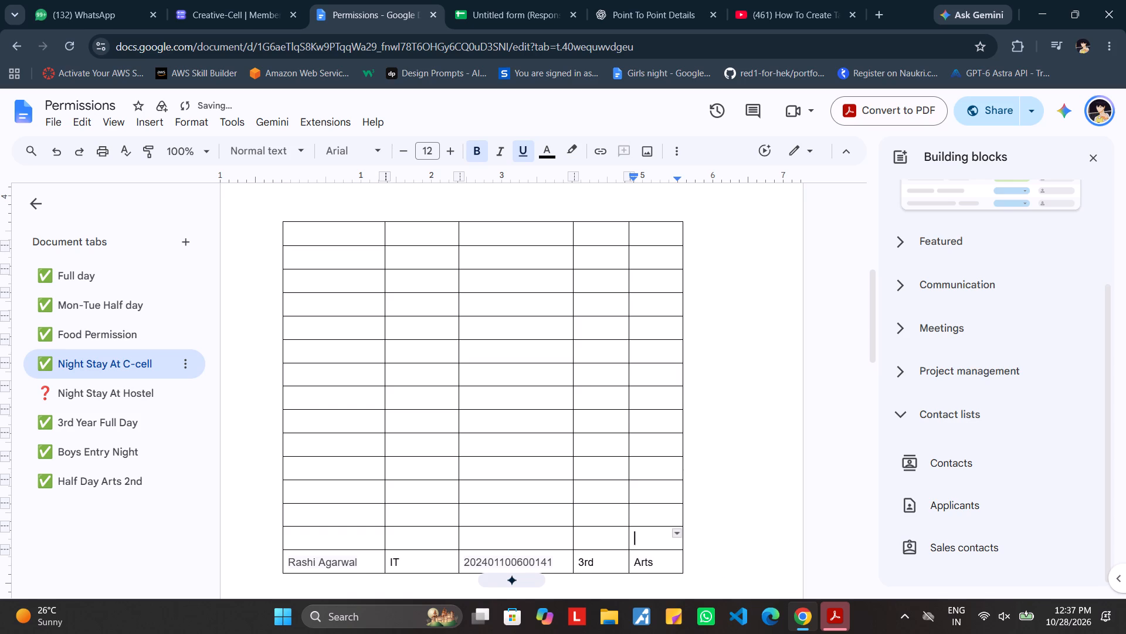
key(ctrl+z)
Copy the entire student table, from its last P&V row up to the header row.
scroll(656, 513, down, 3)
scroll(657, 404, down, 2)
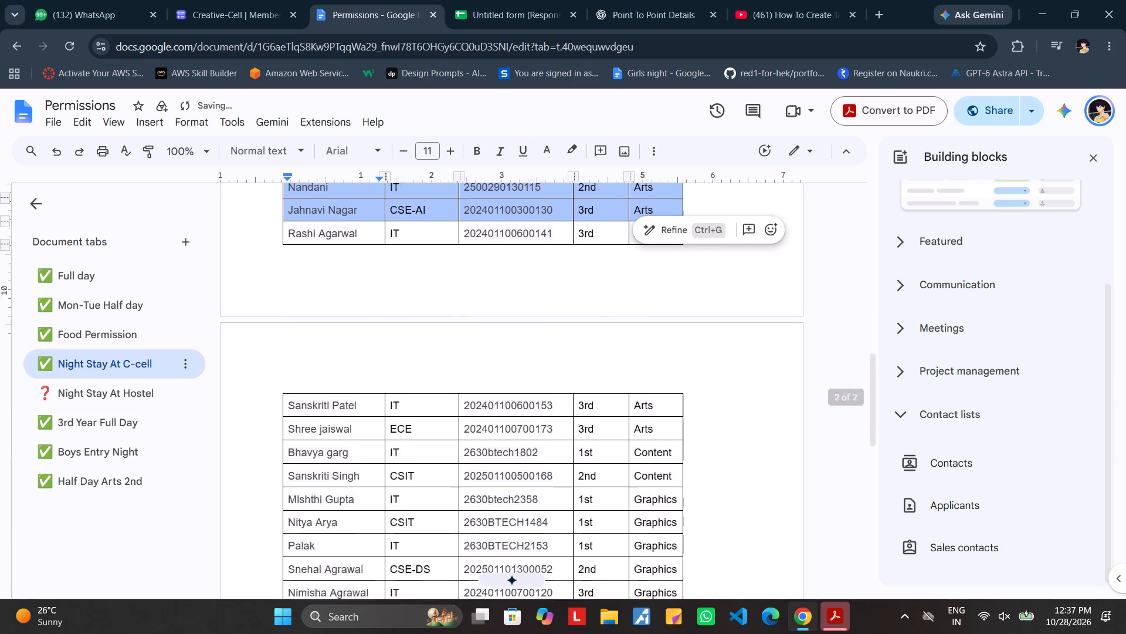
scroll(657, 404, down, 3)
scroll(657, 404, up, 1)
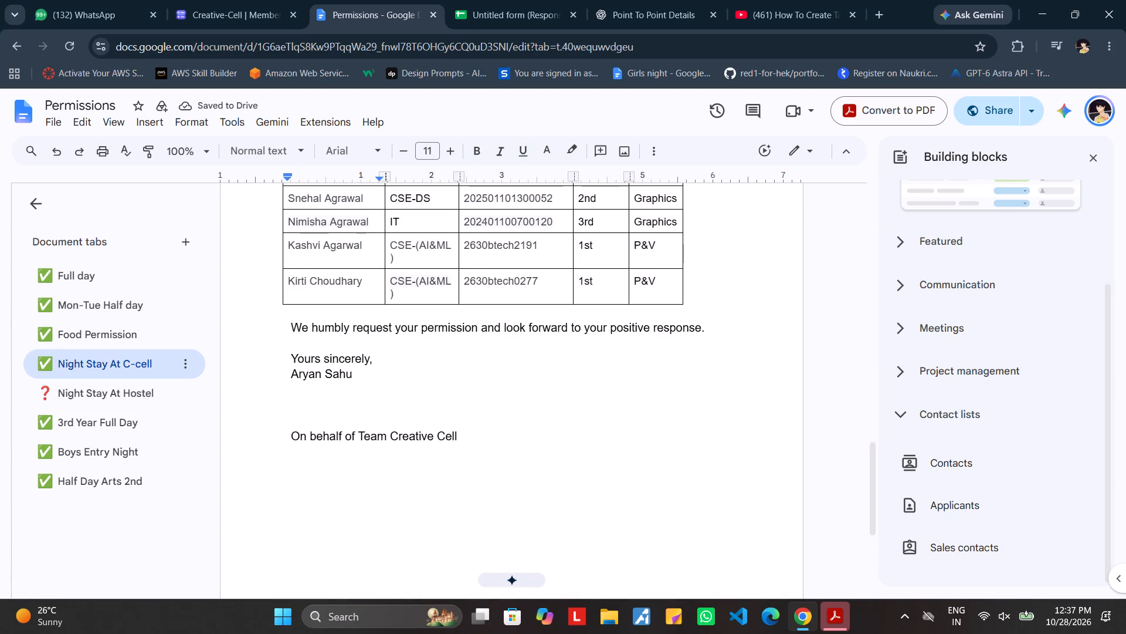
click(731, 236)
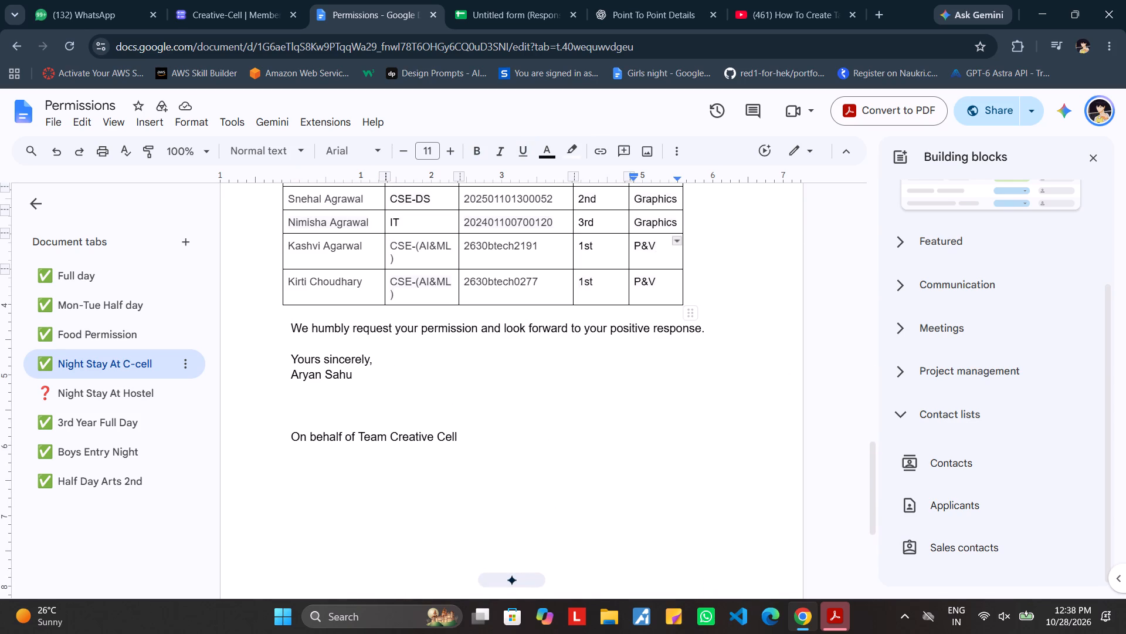
drag(678, 298, 258, 194)
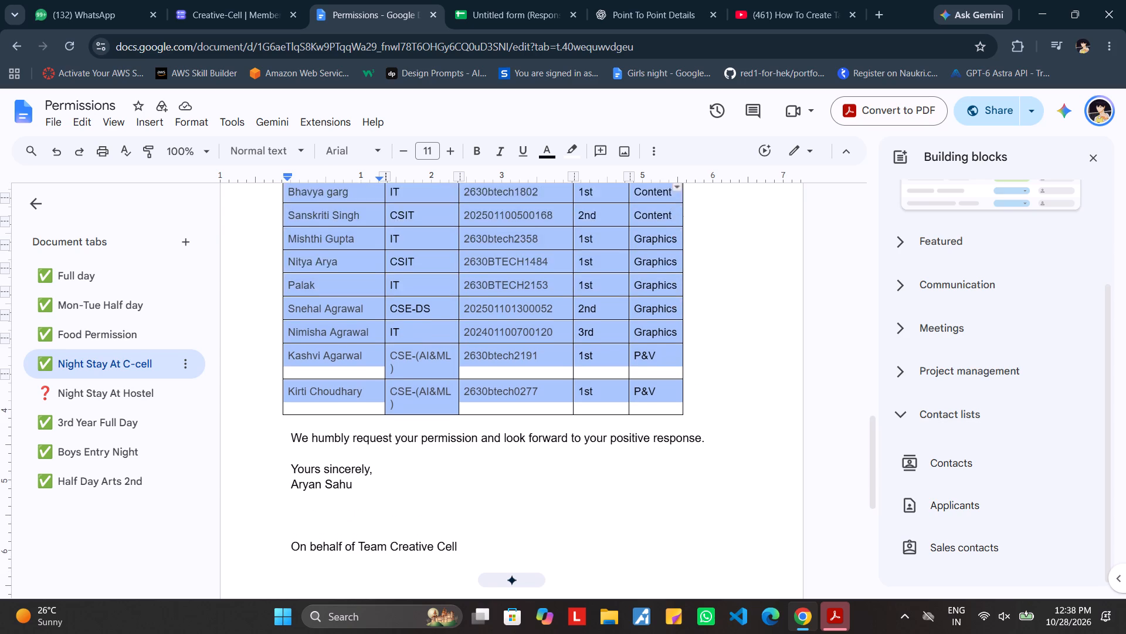
drag(258, 194, 274, 477)
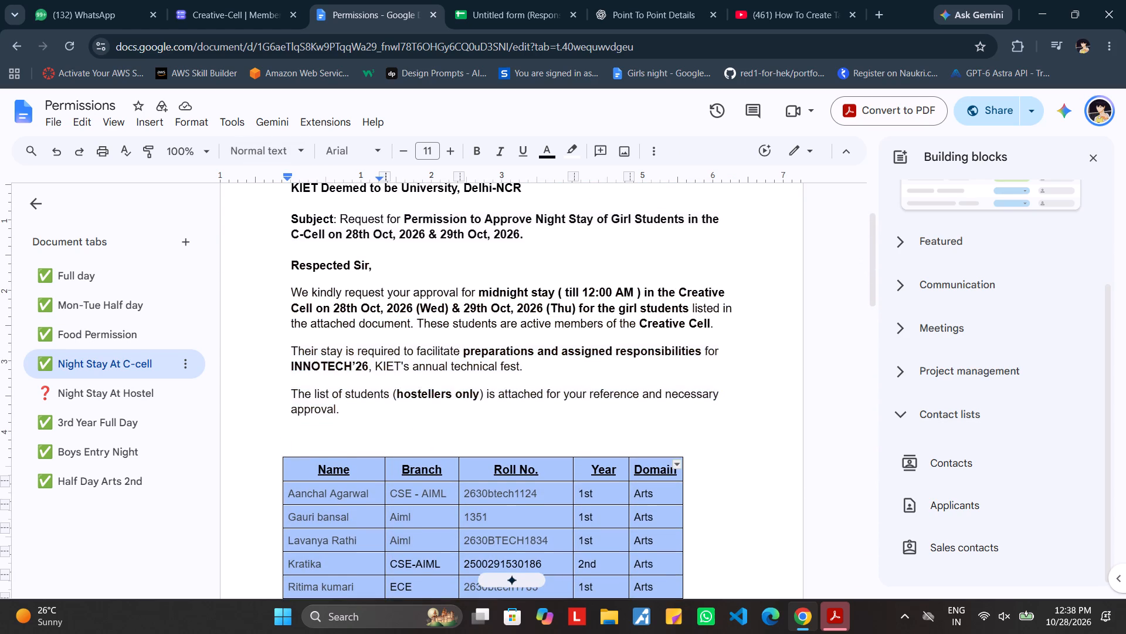
drag(274, 477, 280, 474)
key(ctrl+c)
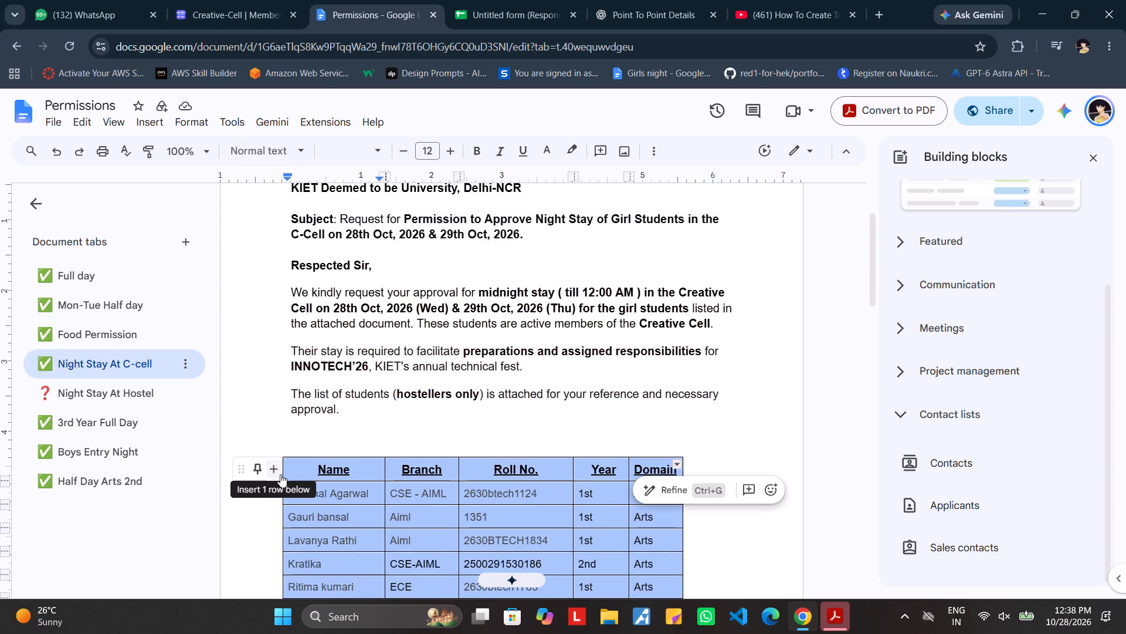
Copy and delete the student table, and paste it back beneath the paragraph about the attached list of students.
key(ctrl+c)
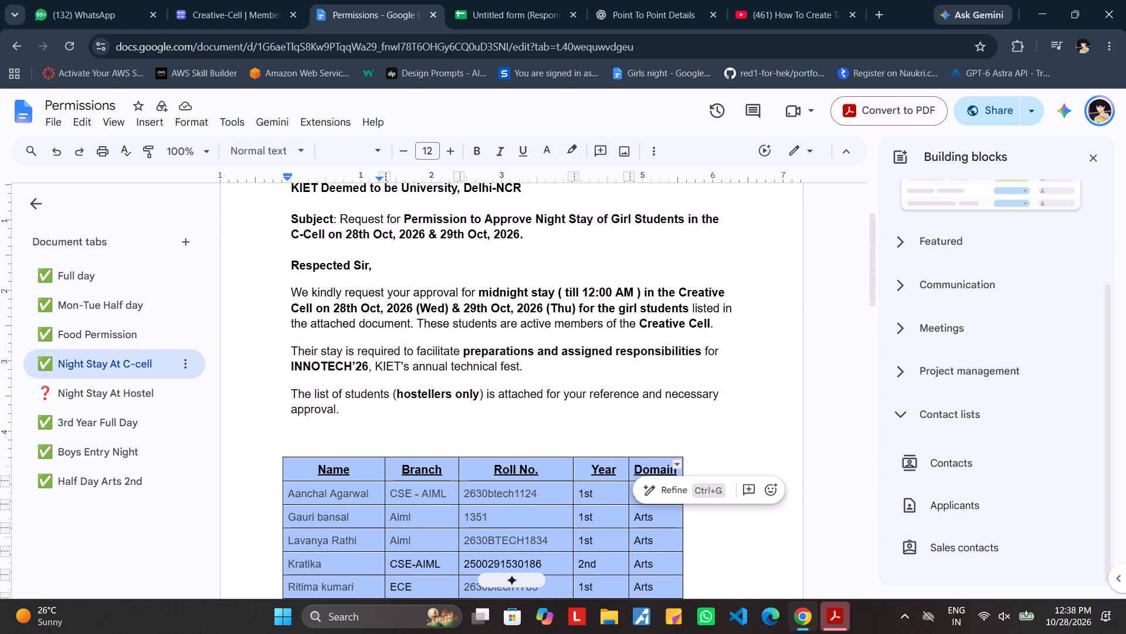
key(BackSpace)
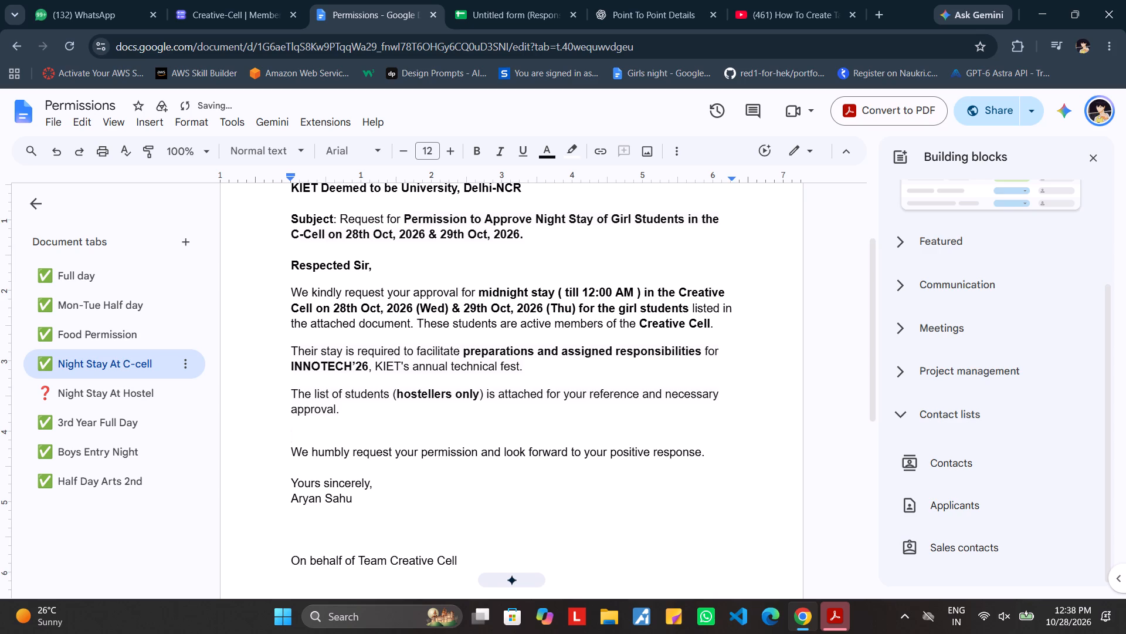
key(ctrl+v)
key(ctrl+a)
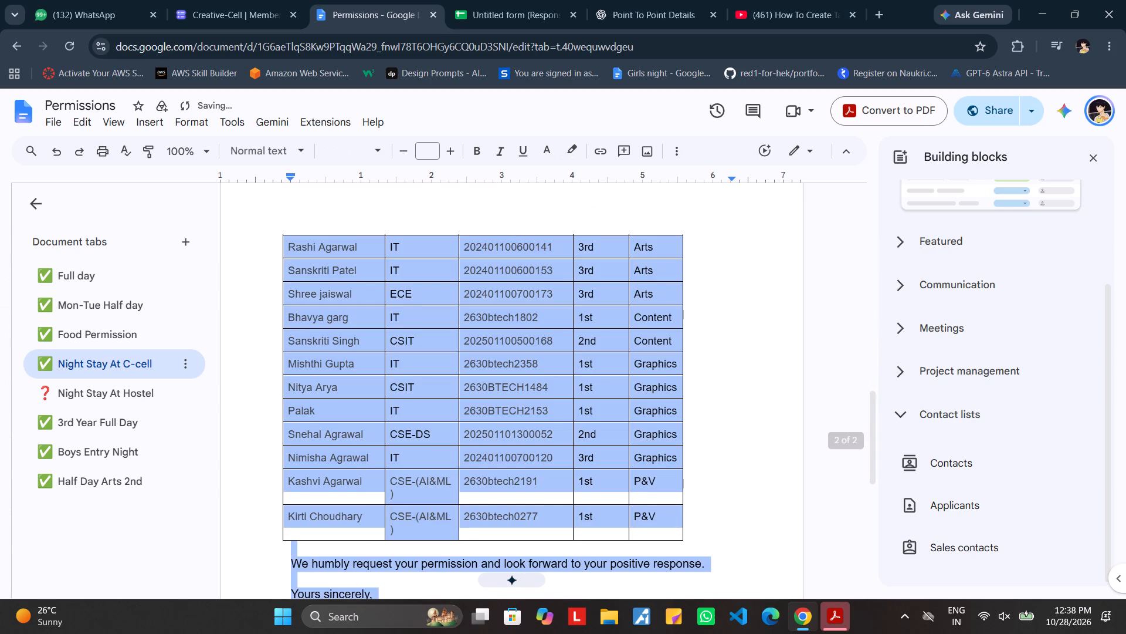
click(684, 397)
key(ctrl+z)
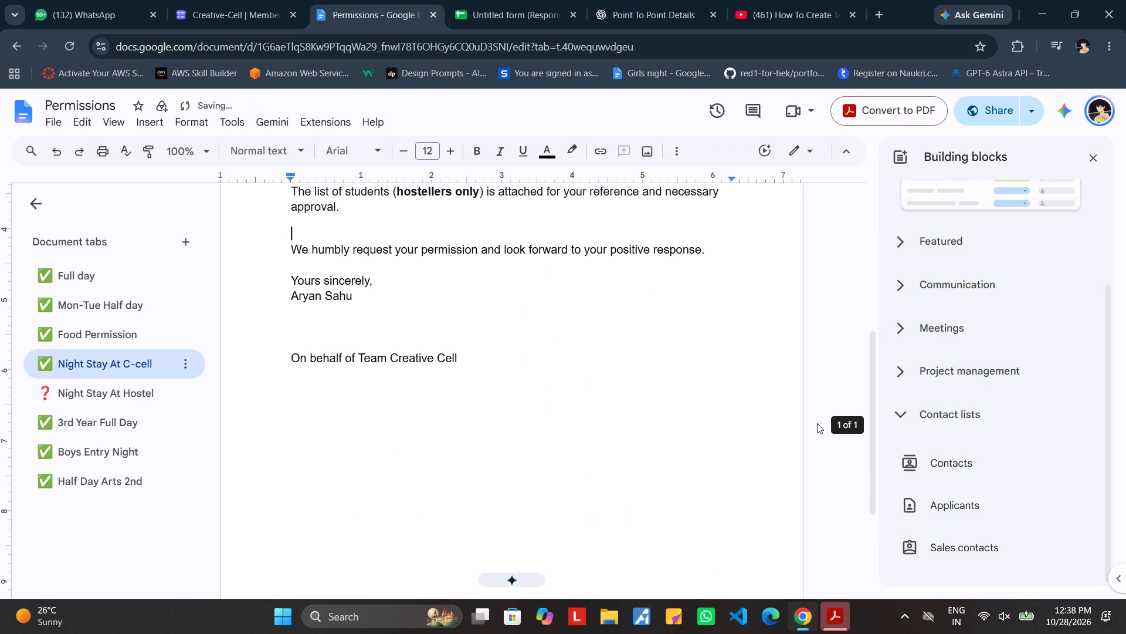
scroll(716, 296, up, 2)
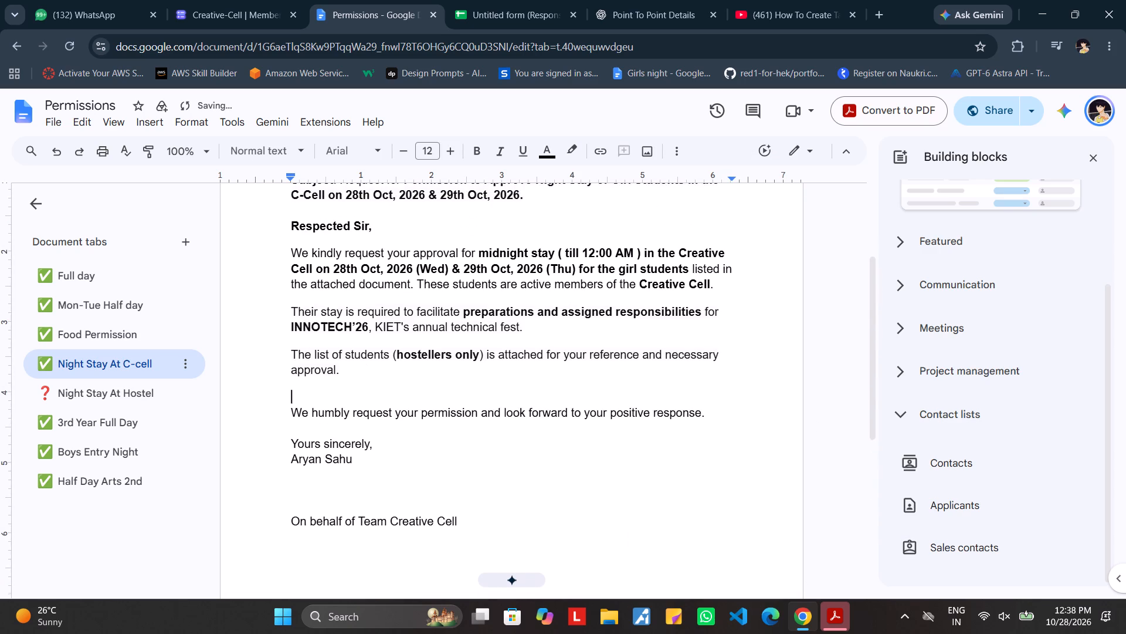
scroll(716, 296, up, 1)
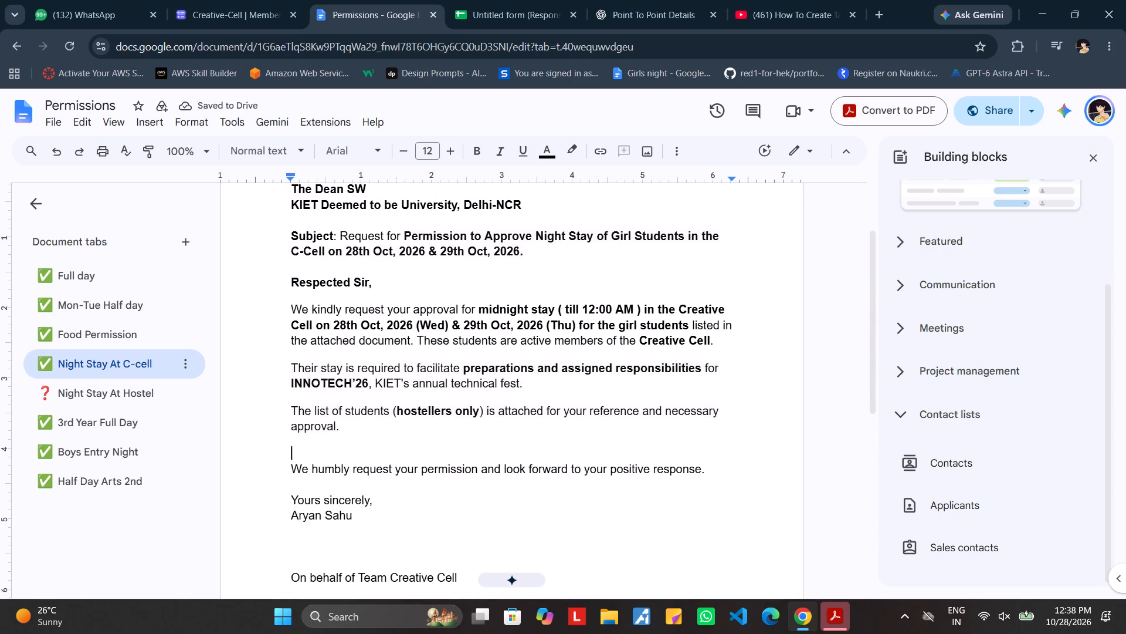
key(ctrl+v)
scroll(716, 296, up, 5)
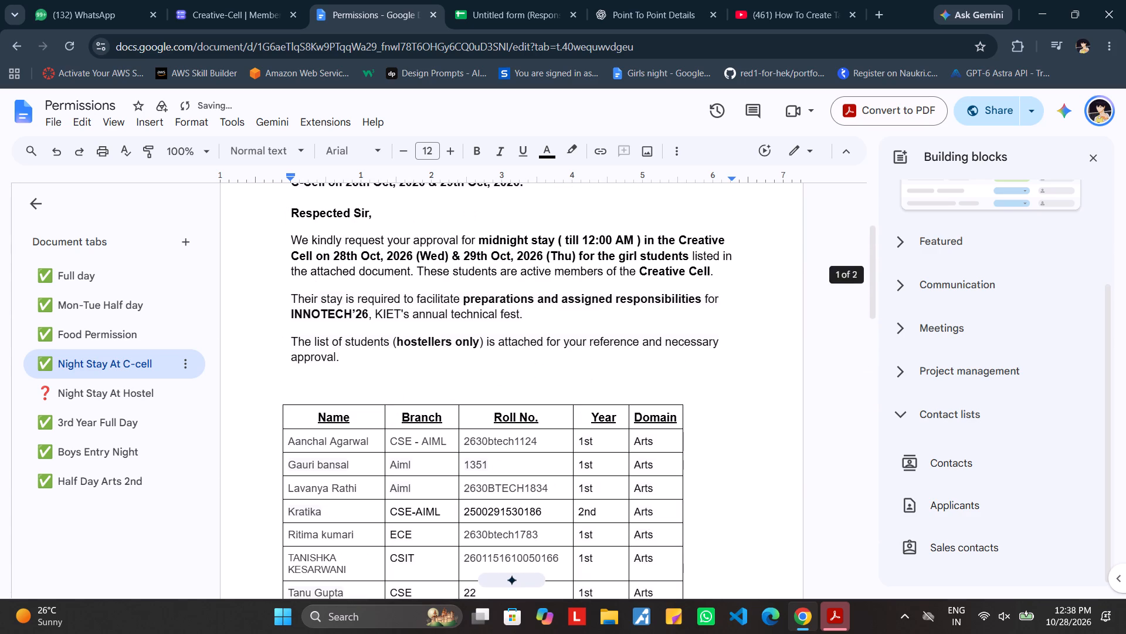
Widen the Domain column by extending the student table's outer border into the page's right margin.
click(700, 421)
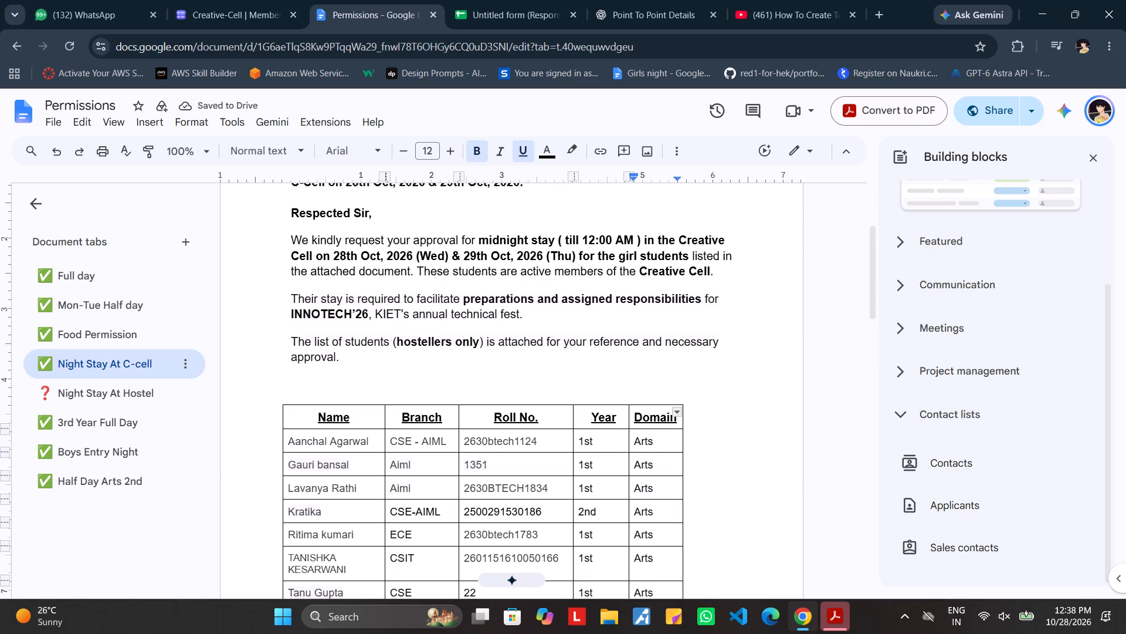
drag(684, 419, 755, 419)
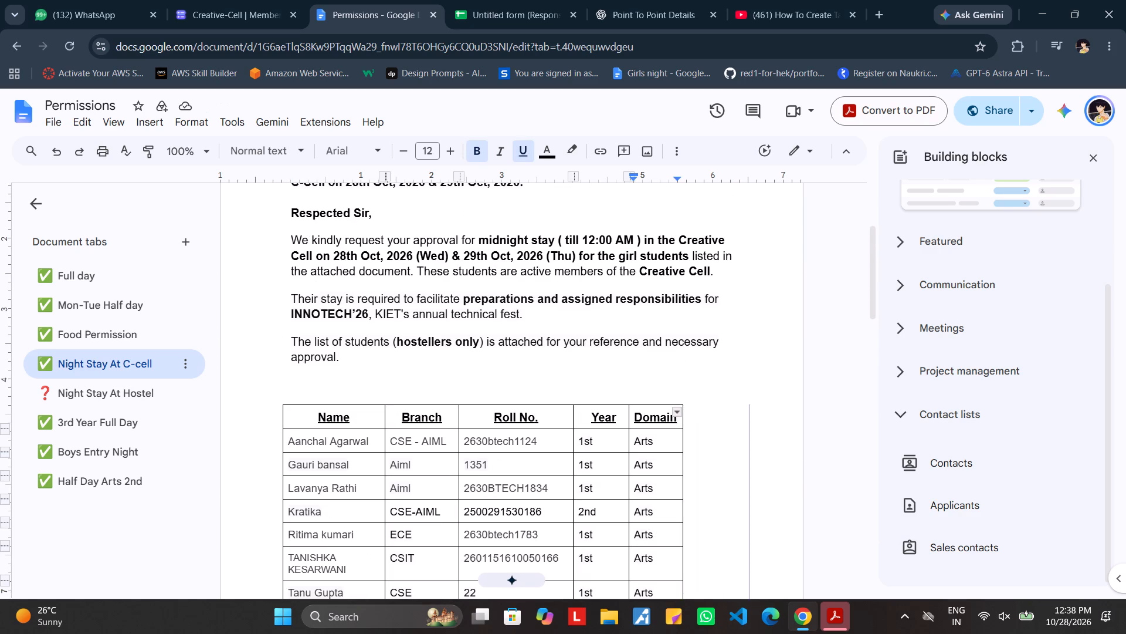
drag(755, 419, 786, 419)
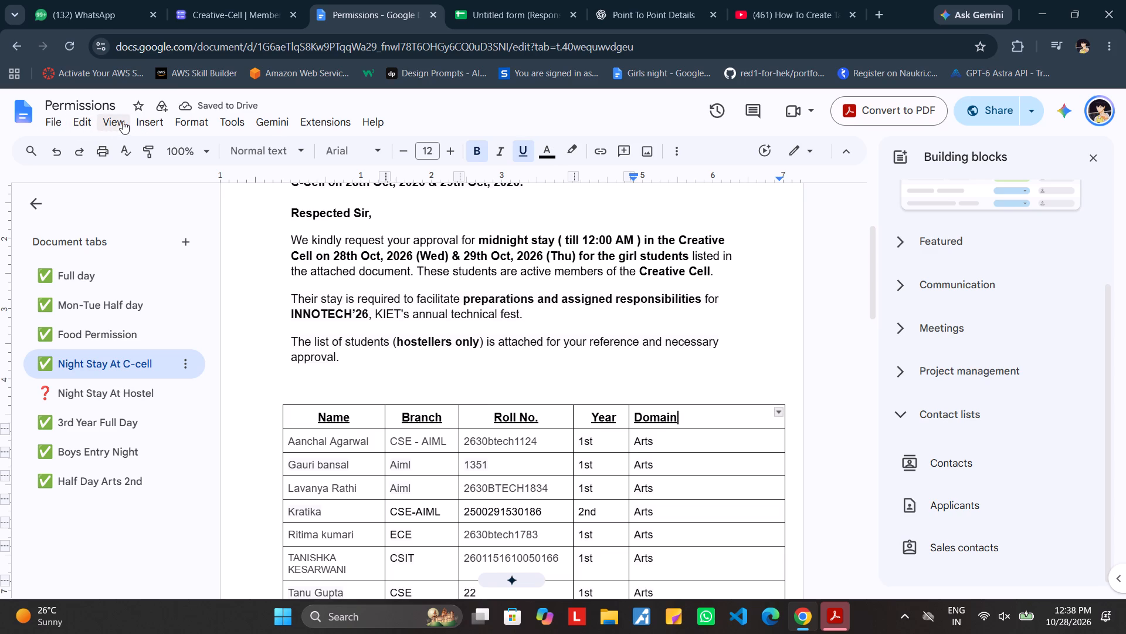
Insert a column between Year and Domain, headed "Hostel - Room NUmber", keeping Year wide enough for its header on one line.
click(90, 120)
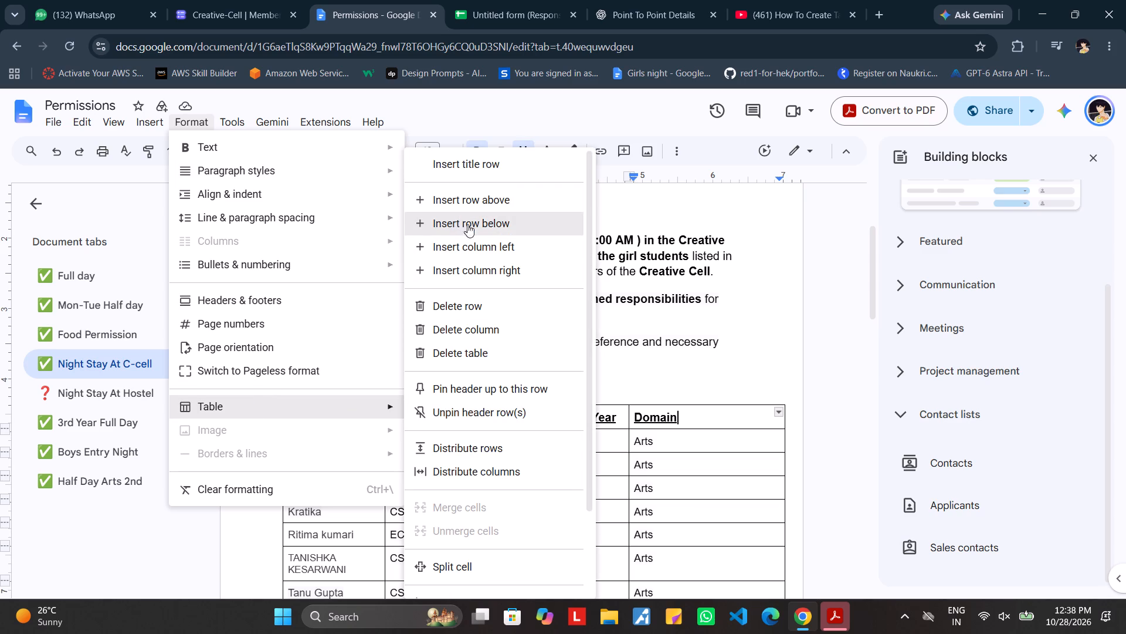
click(485, 242)
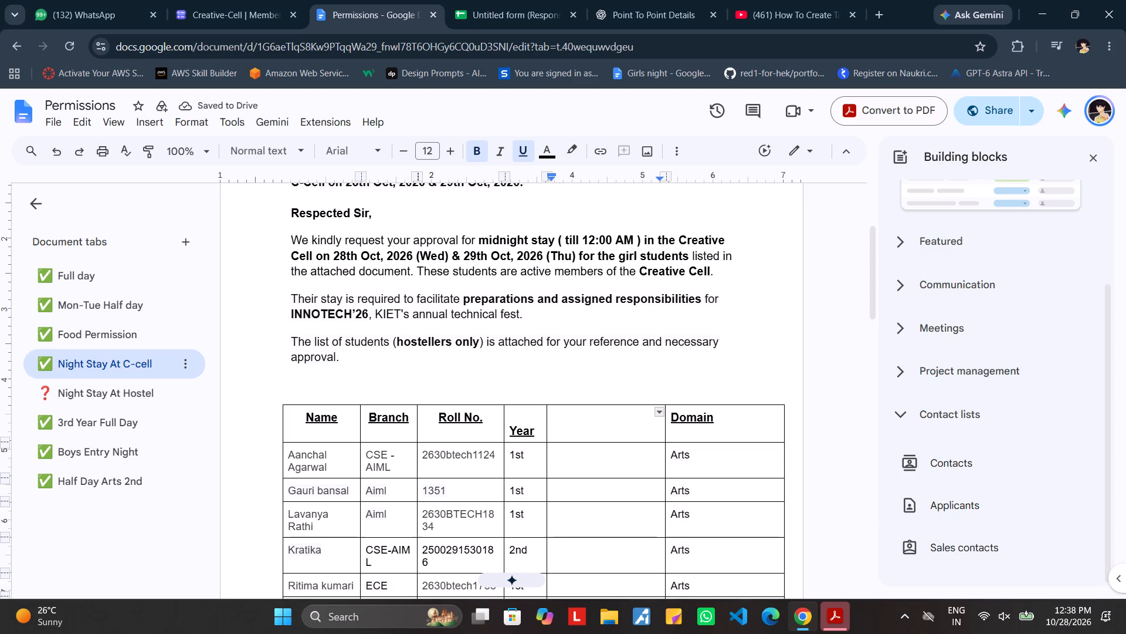
drag(548, 415, 557, 415)
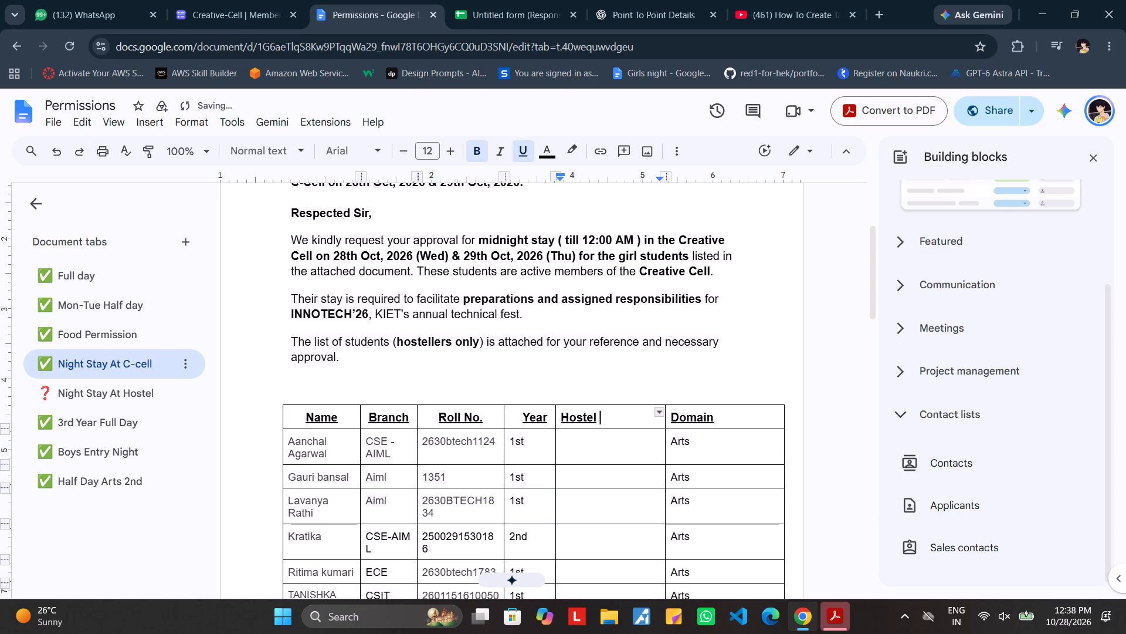
text(- R)
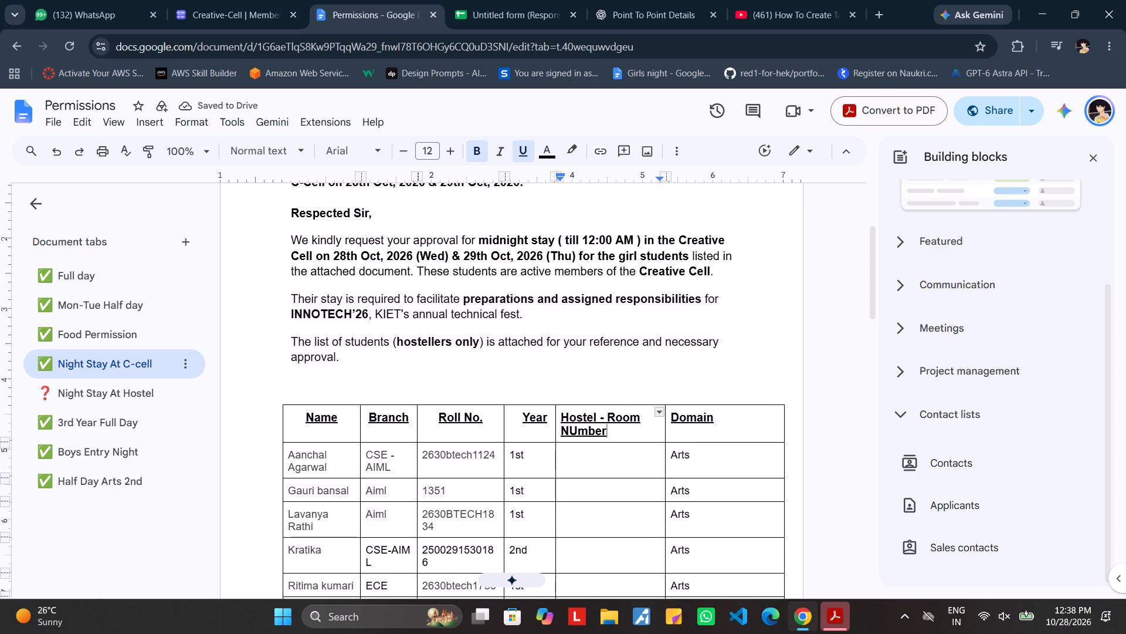
Widen the hostel room column until its header fits on one line, and extend the table's outer border so "Domain" fits too.
drag(782, 421, 700, 406)
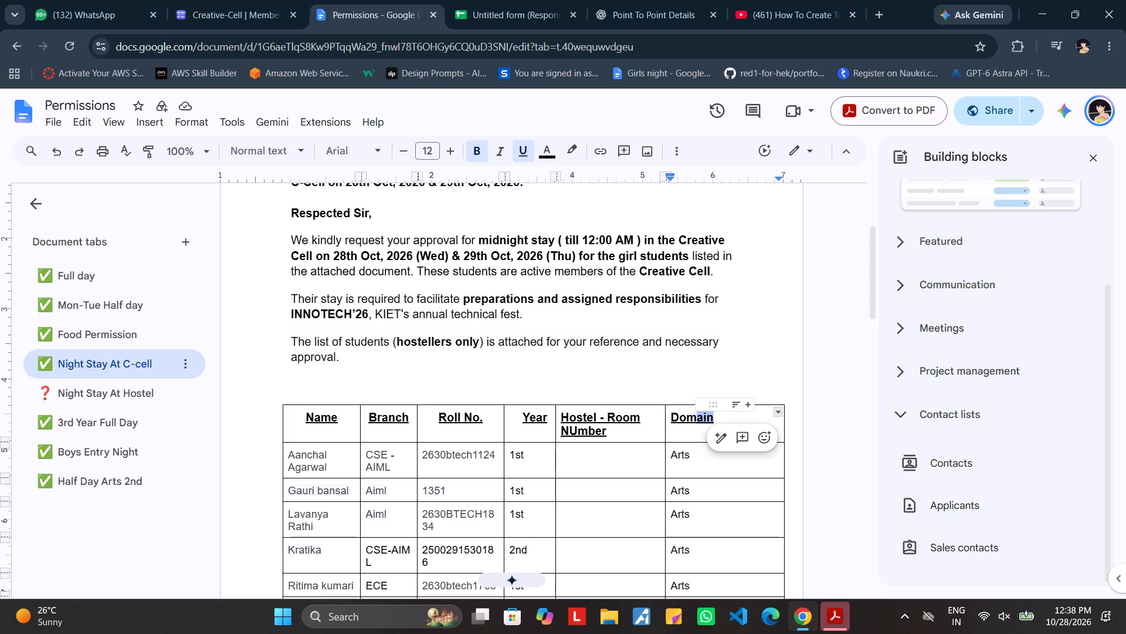
drag(665, 416, 702, 420)
drag(702, 420, 733, 419)
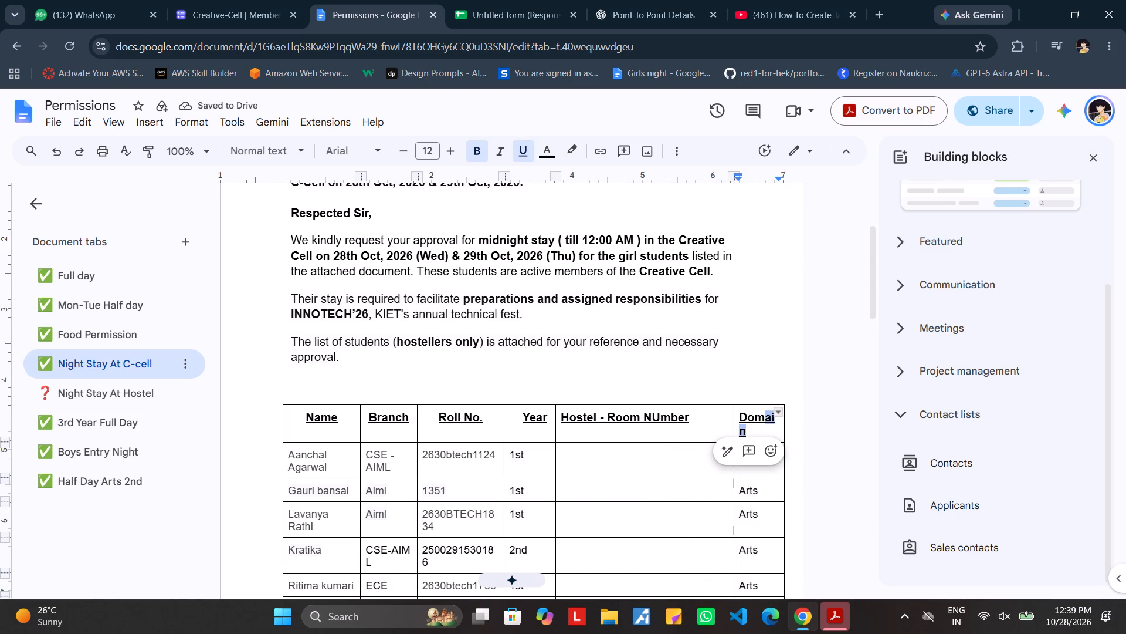
drag(785, 416, 798, 416)
Correct the new column's header to "Hostel - Room Number".
scroll(691, 444, down, 2)
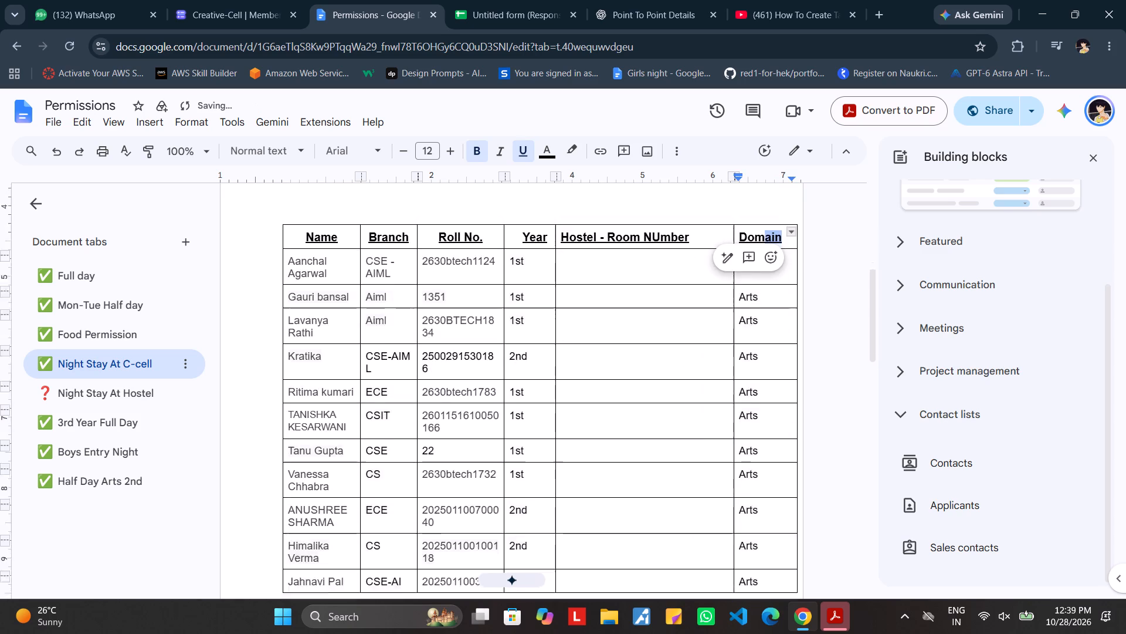
scroll(691, 444, down, 4)
scroll(691, 444, up, 2)
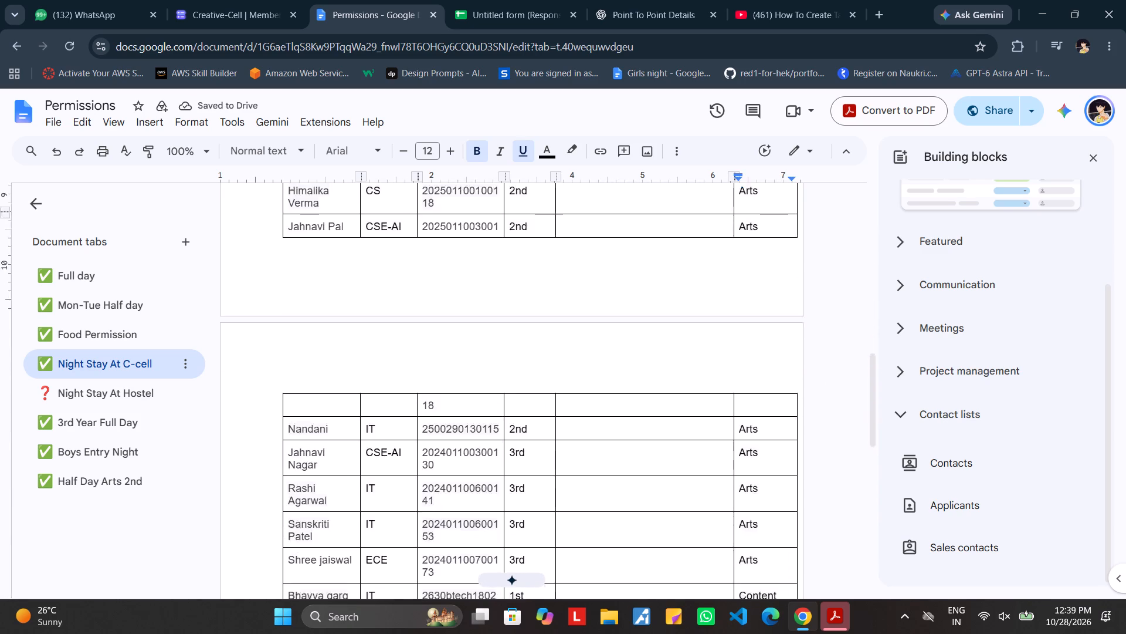
scroll(691, 444, up, 2)
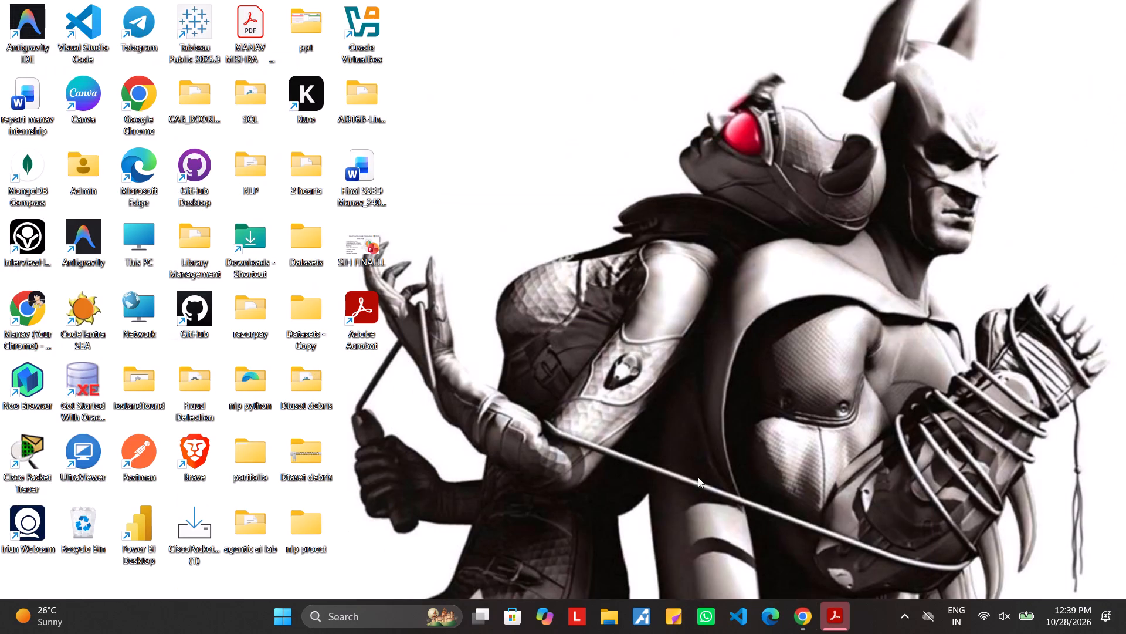
click(810, 633)
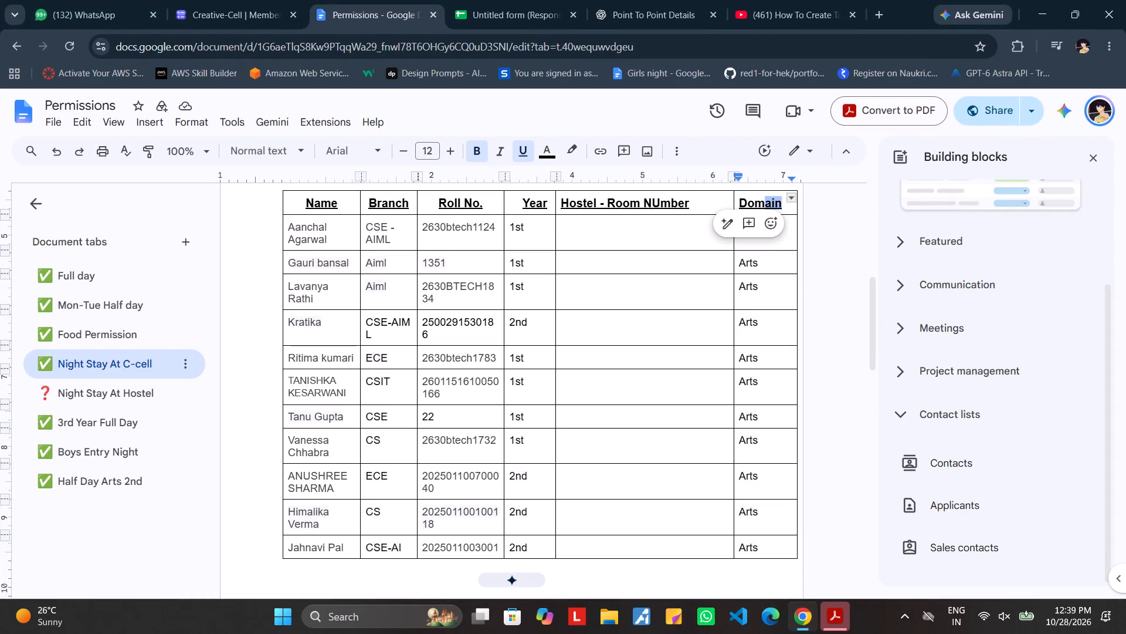
click(635, 238)
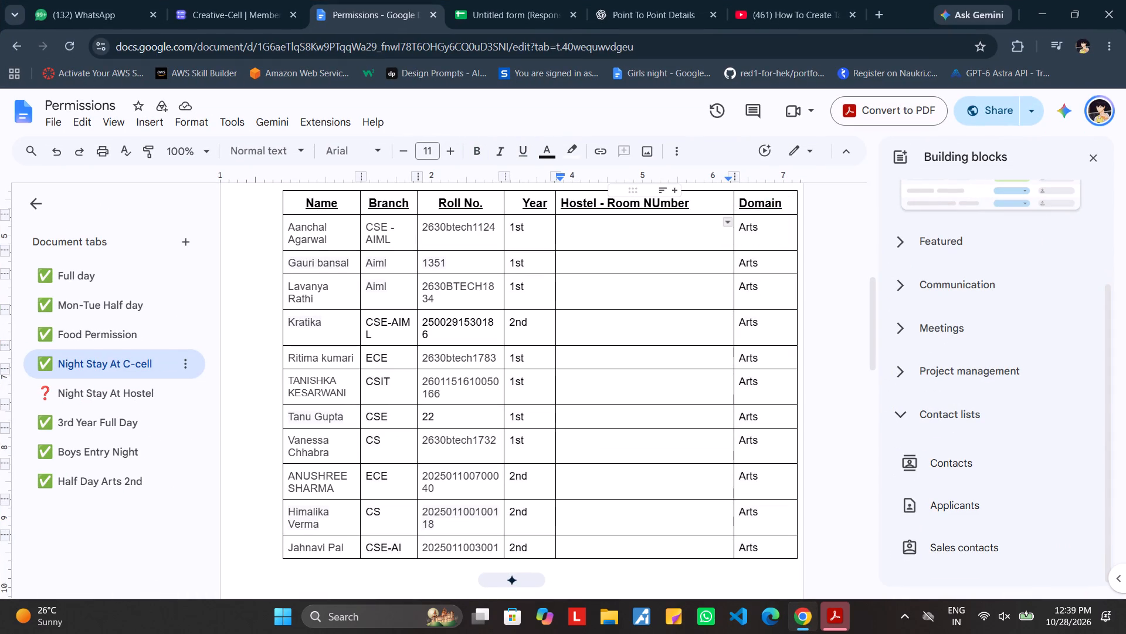
click(659, 204)
key(BackSpace)
key(u)
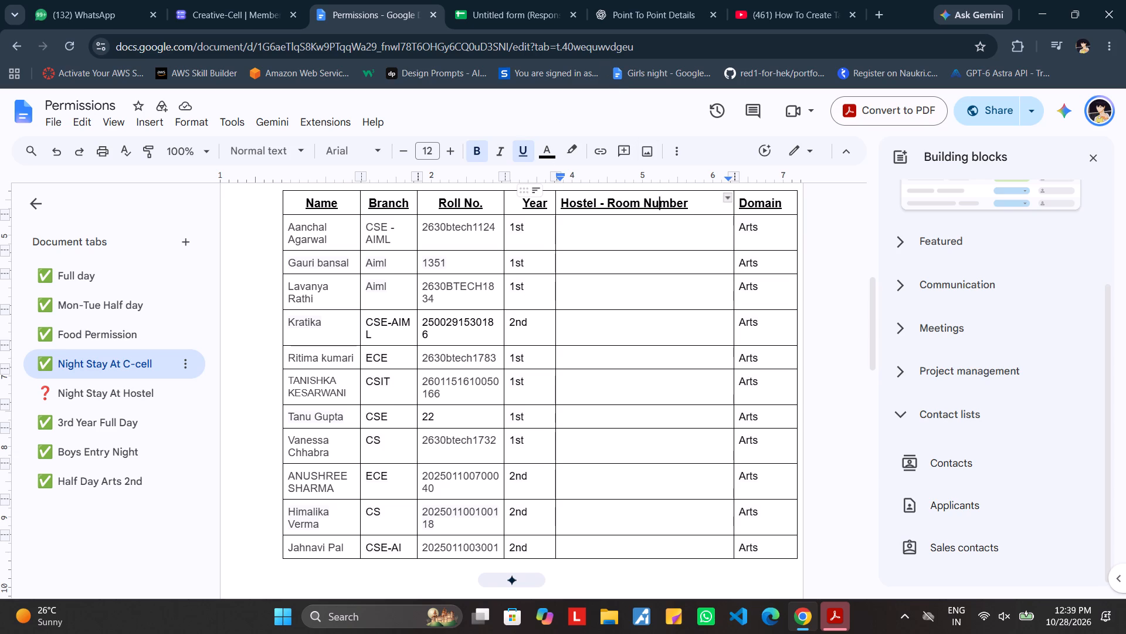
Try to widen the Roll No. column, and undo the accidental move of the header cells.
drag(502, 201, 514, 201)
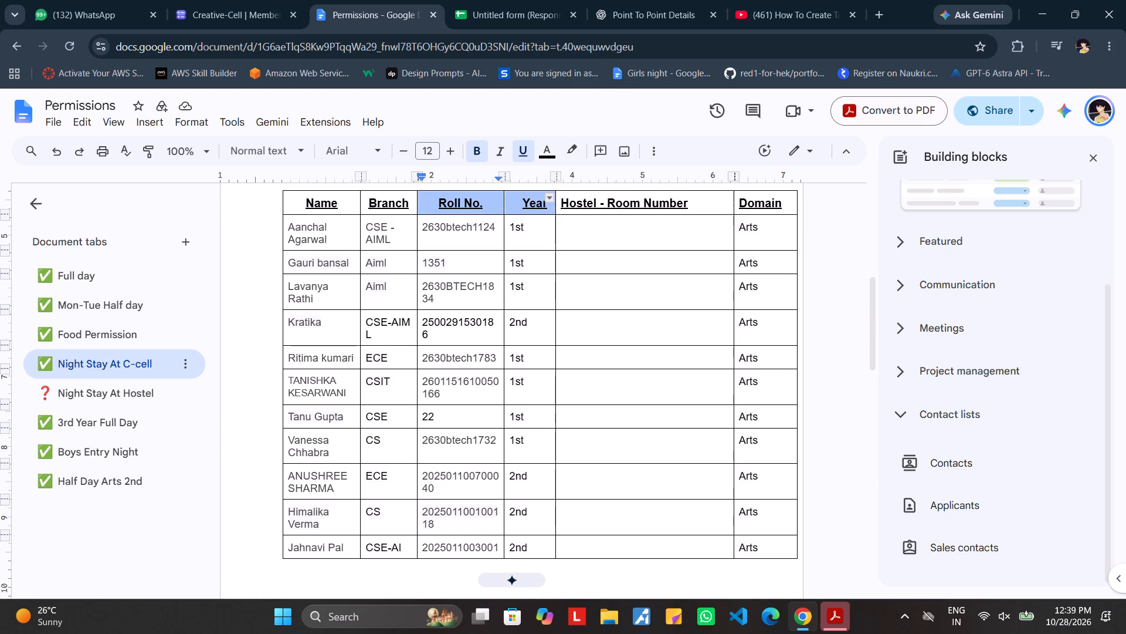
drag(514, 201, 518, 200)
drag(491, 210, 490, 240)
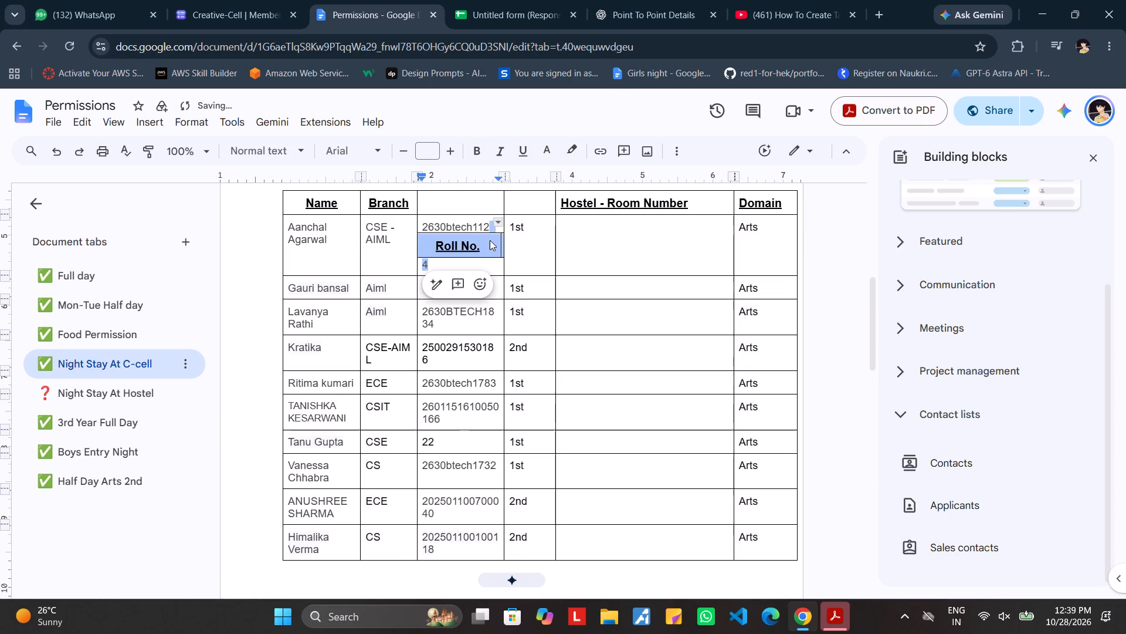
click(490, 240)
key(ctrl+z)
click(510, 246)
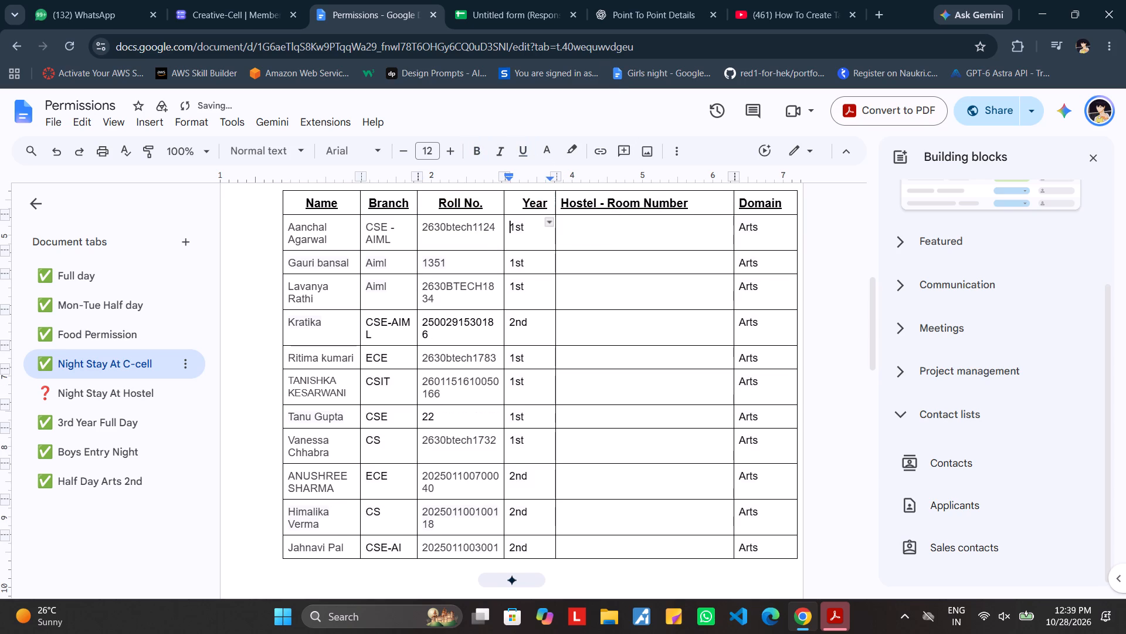
Widen the Roll No. column at the Year column's expense until the longest roll numbers fit on one line.
drag(503, 201, 508, 201)
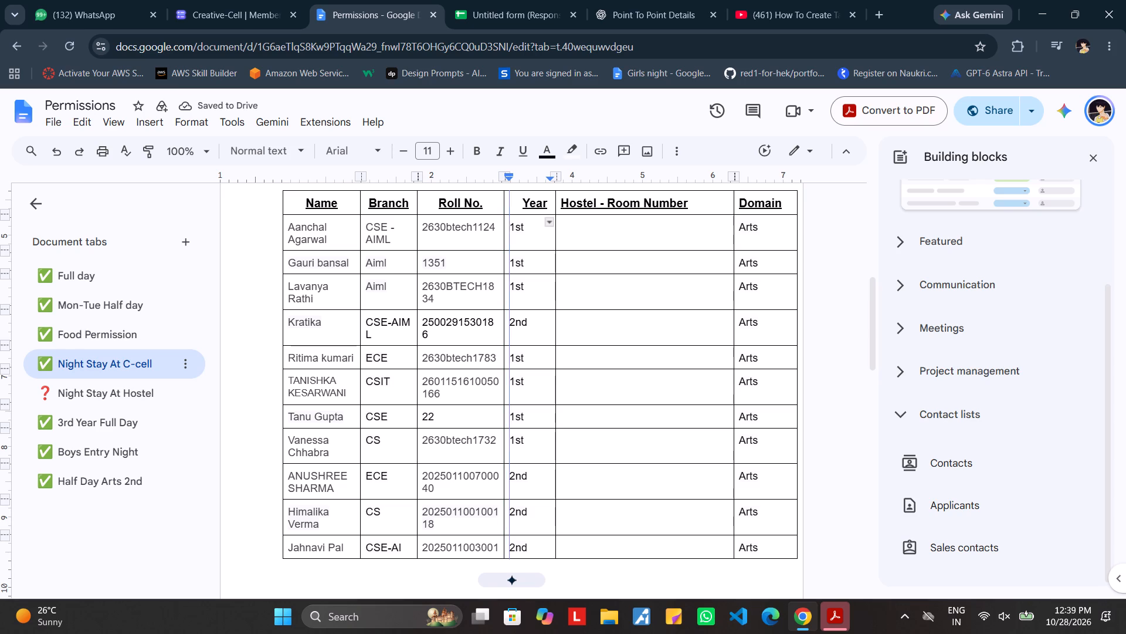
drag(508, 201, 515, 201)
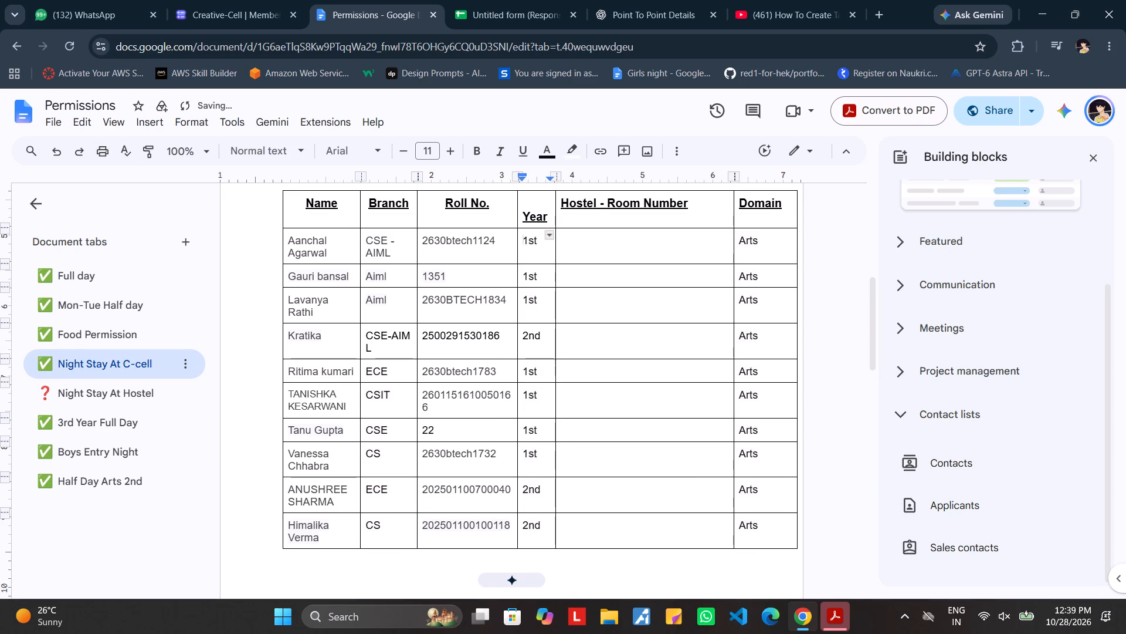
drag(515, 204, 524, 204)
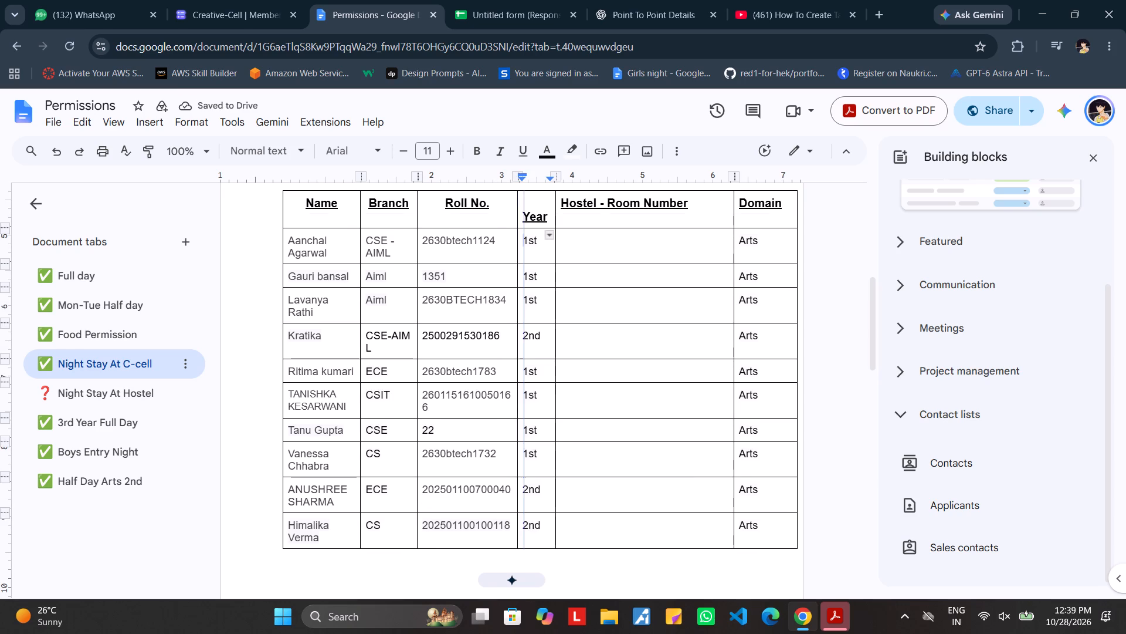
drag(524, 204, 522, 204)
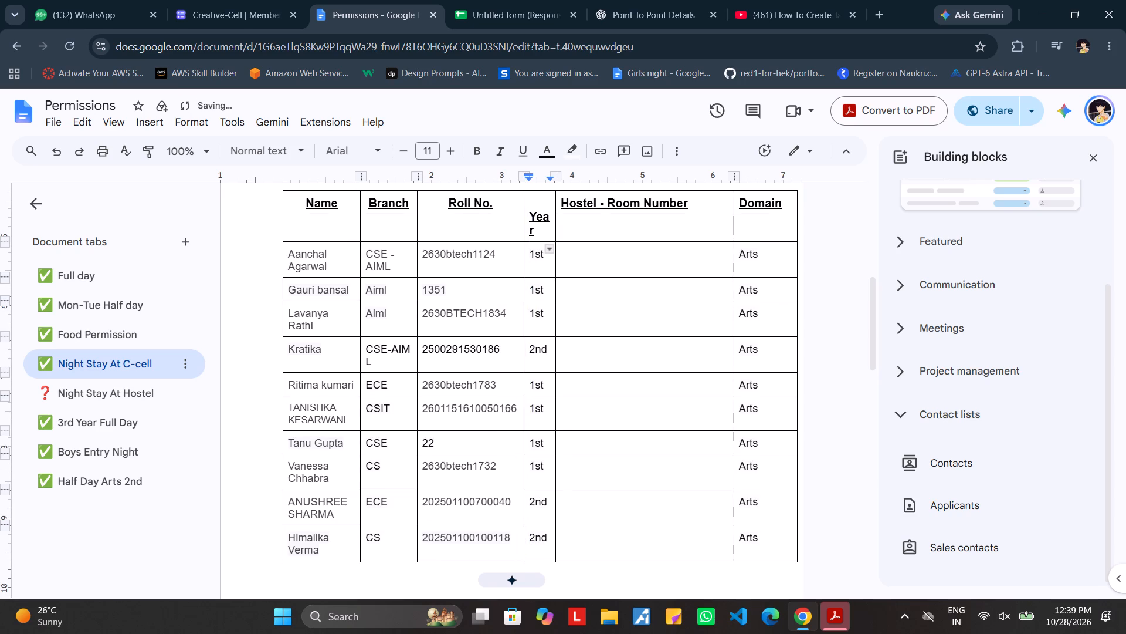
Narrow the Hostel - Room Number column until it just fits its header, giving the freed width to Domain.
scroll(473, 443, down, 1)
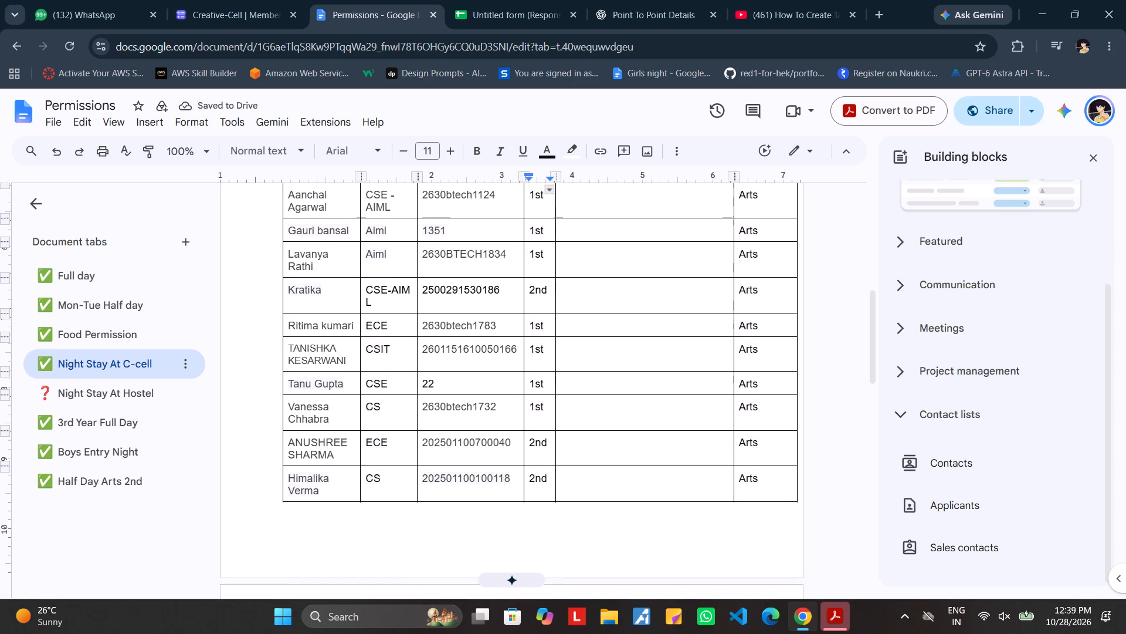
scroll(473, 443, down, 2)
scroll(473, 443, up, 7)
scroll(694, 423, down, 1)
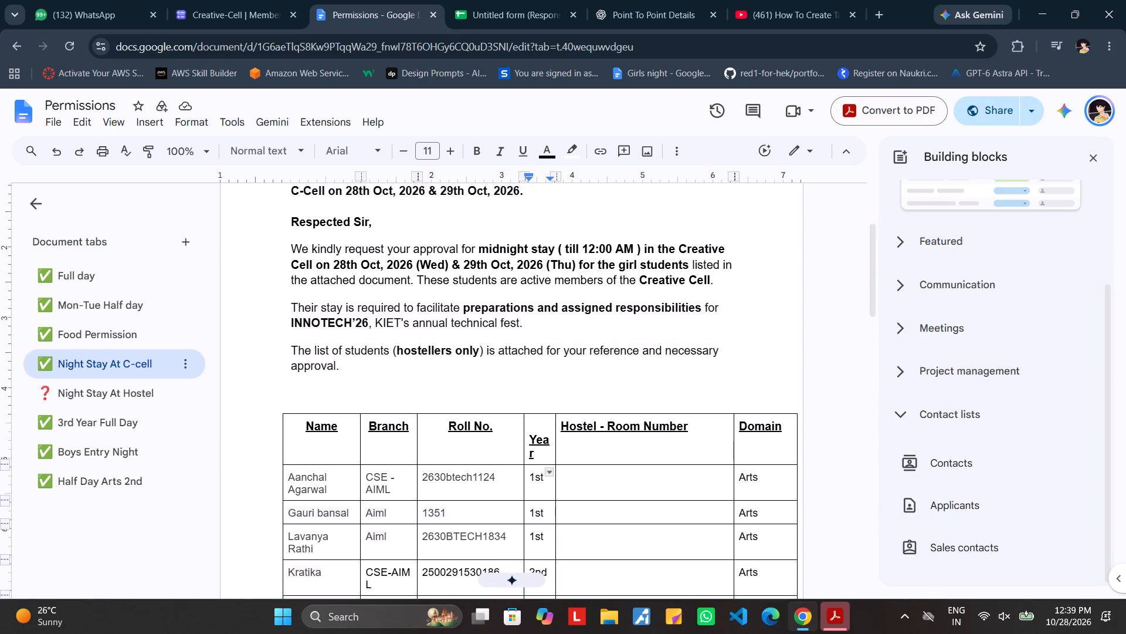
drag(734, 437, 714, 434)
scroll(714, 434, down, 3)
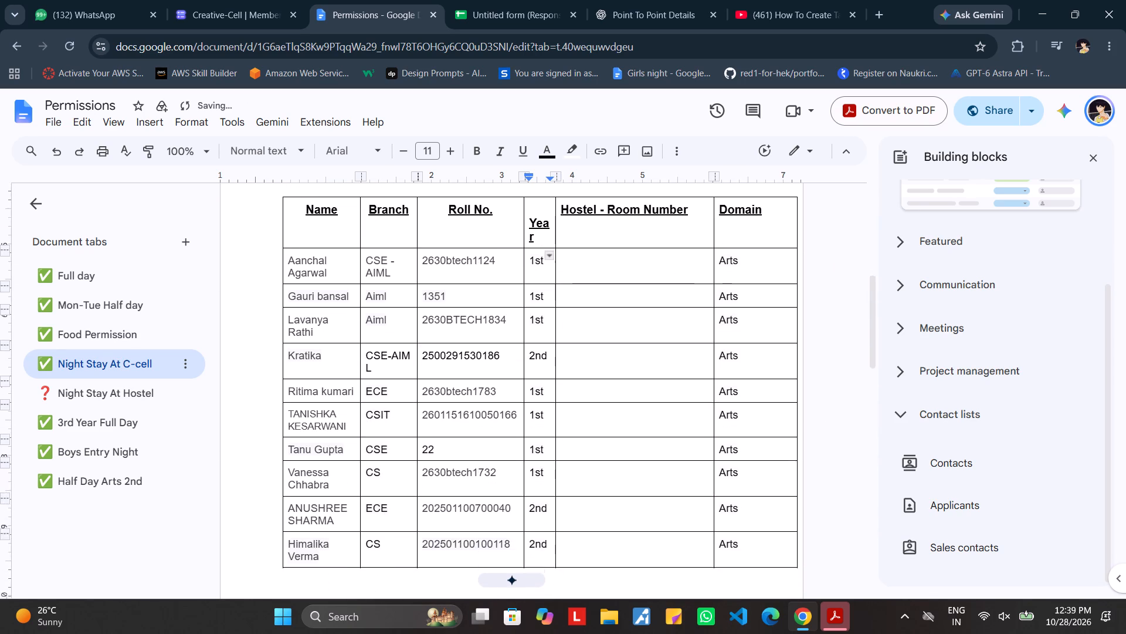
drag(713, 230, 704, 225)
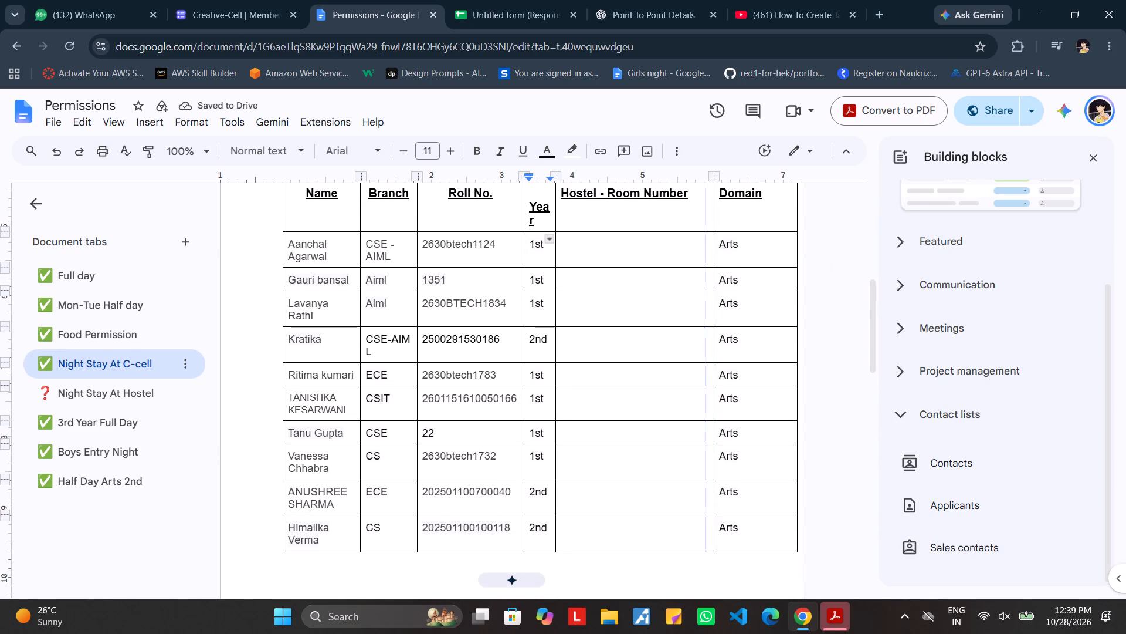
drag(704, 225, 701, 225)
scroll(618, 367, down, 1)
scroll(618, 367, up, 1)
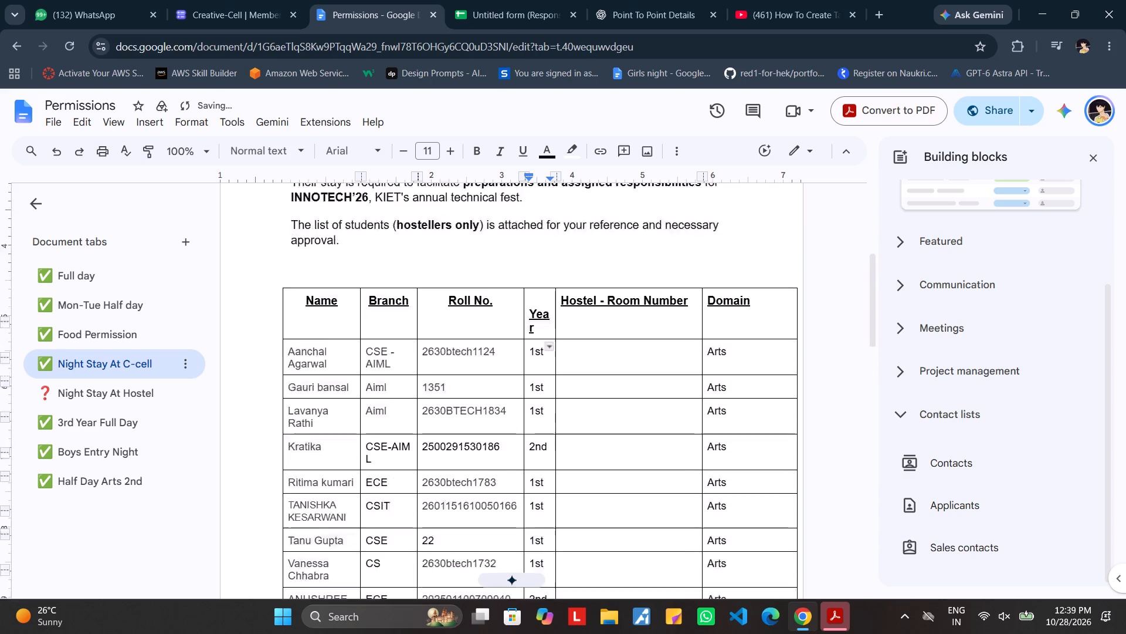
Widen the Year column at the Hostel - Room Number column's expense until the Year header fits on one line.
scroll(618, 367, up, 1)
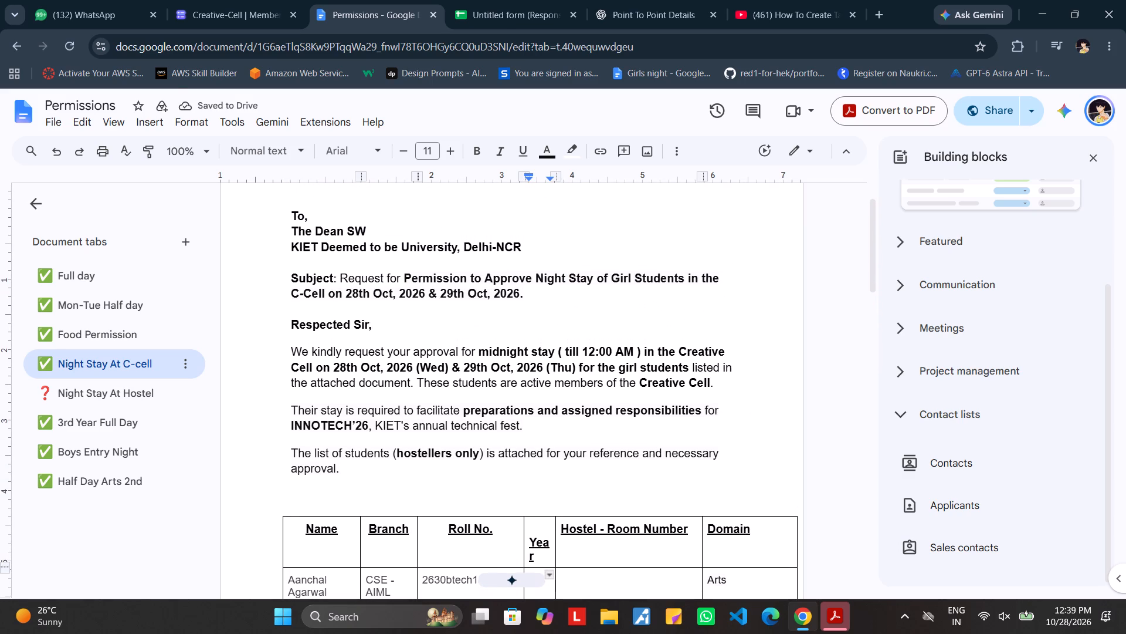
scroll(618, 367, down, 2)
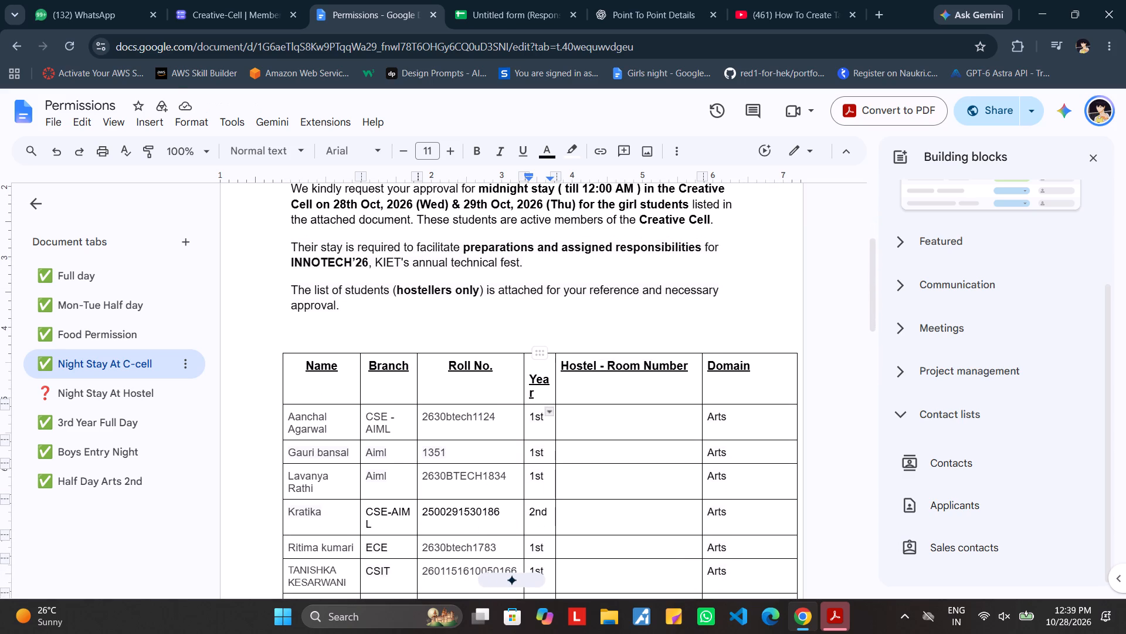
drag(557, 380, 558, 380)
drag(558, 380, 564, 380)
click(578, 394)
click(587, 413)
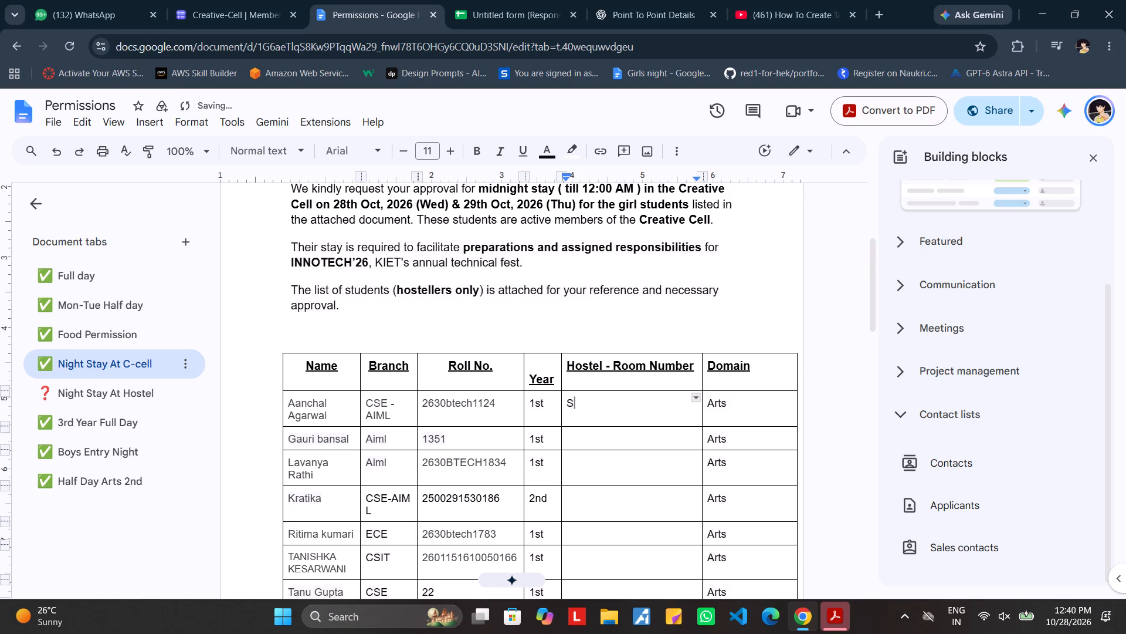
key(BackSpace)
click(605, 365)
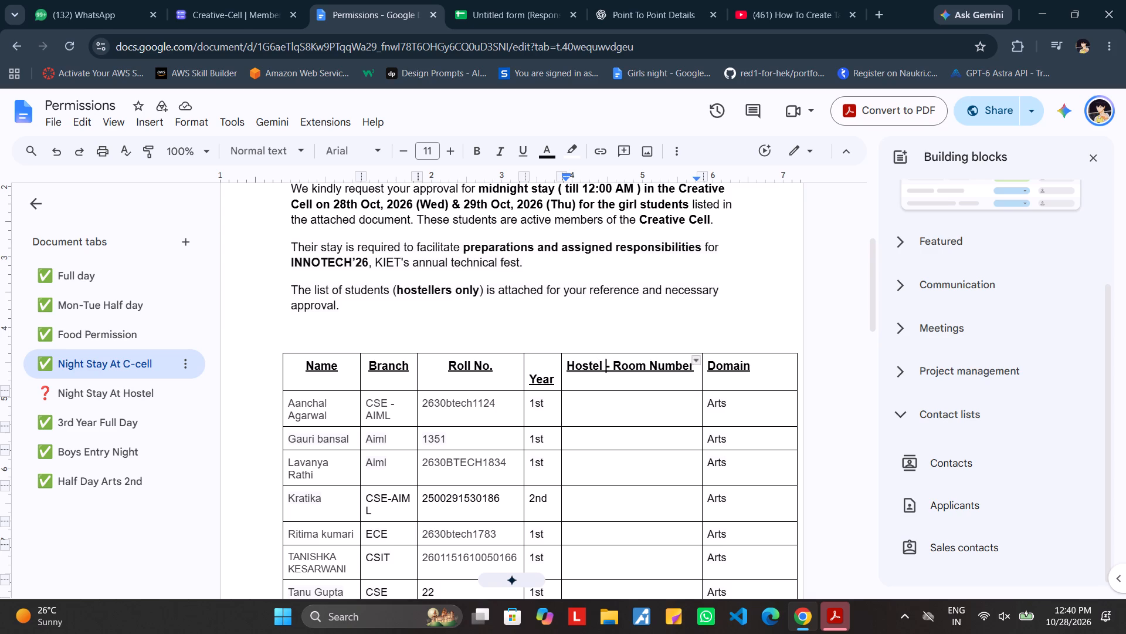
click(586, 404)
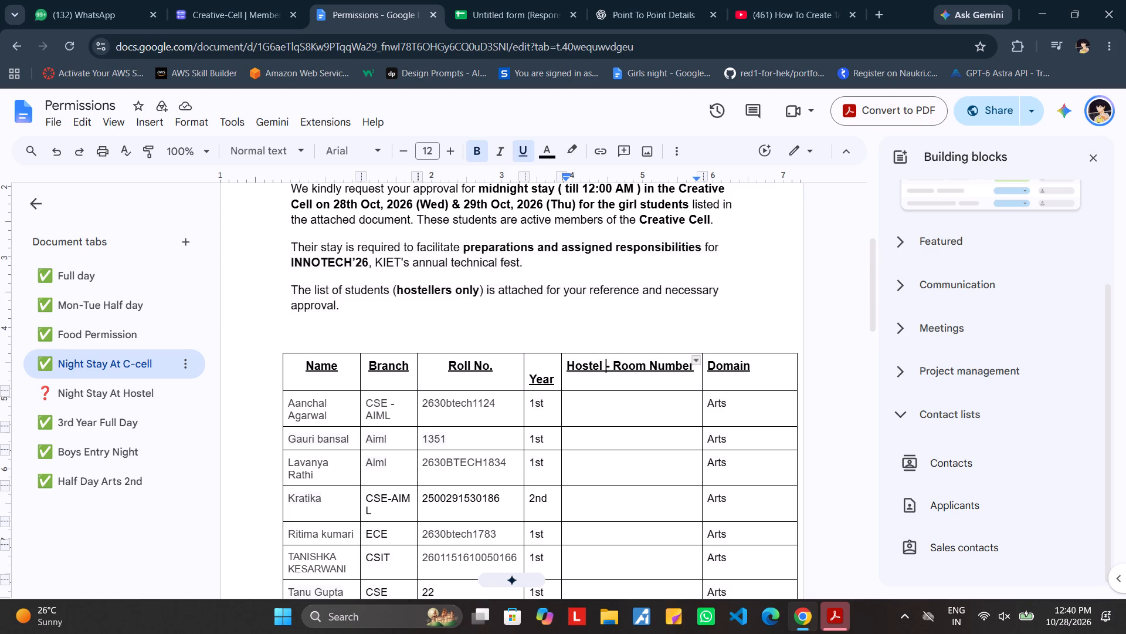
Enter "Gargi - 220" as the hostel and room number in the 1st-year CS student's row.
scroll(586, 404, down, 1)
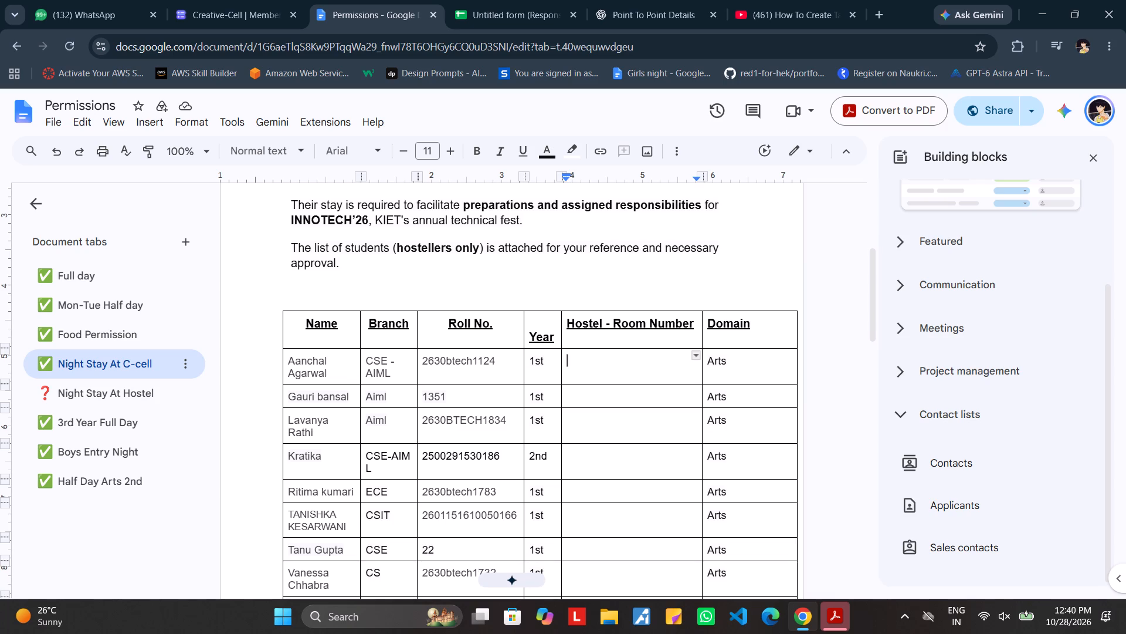
scroll(580, 437, down, 2)
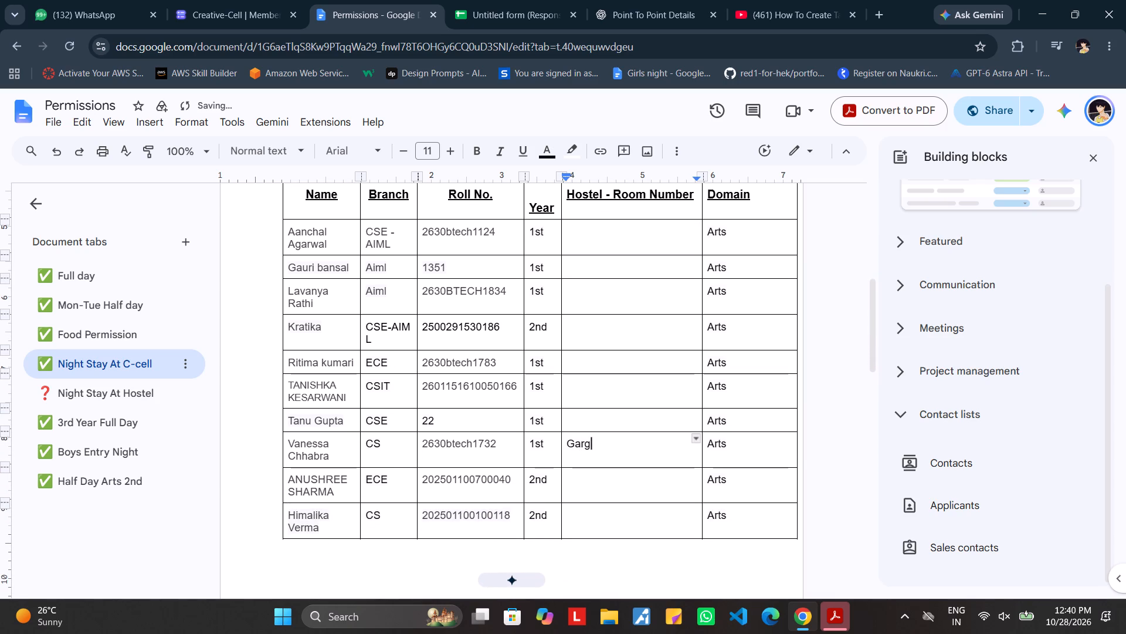
text(- 220)
Narrow the Hostel - Room Number column until its header wraps onto two lines, giving the freed width to Domain.
drag(701, 226, 680, 222)
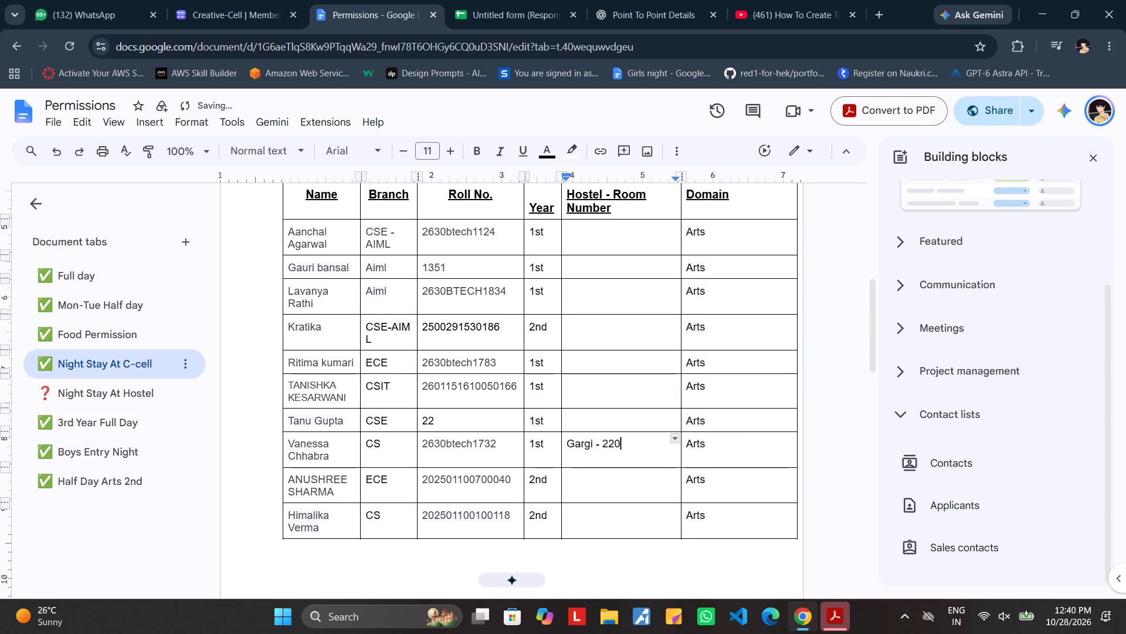
scroll(599, 421, up, 1)
scroll(599, 421, down, 1)
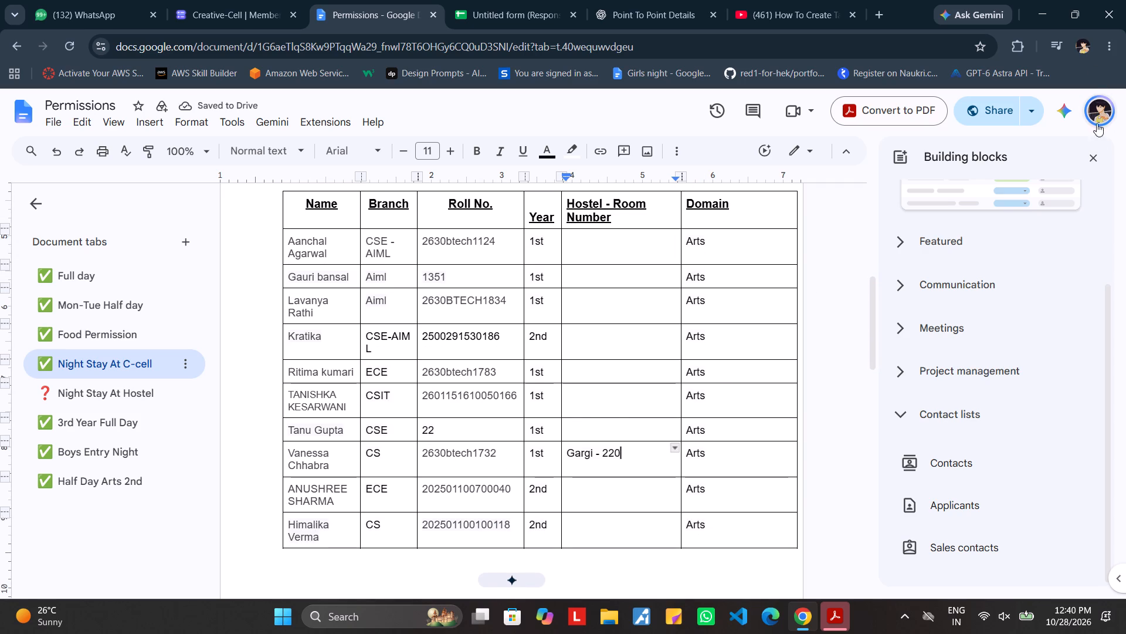
Close the Building blocks sidebar.
click(1093, 153)
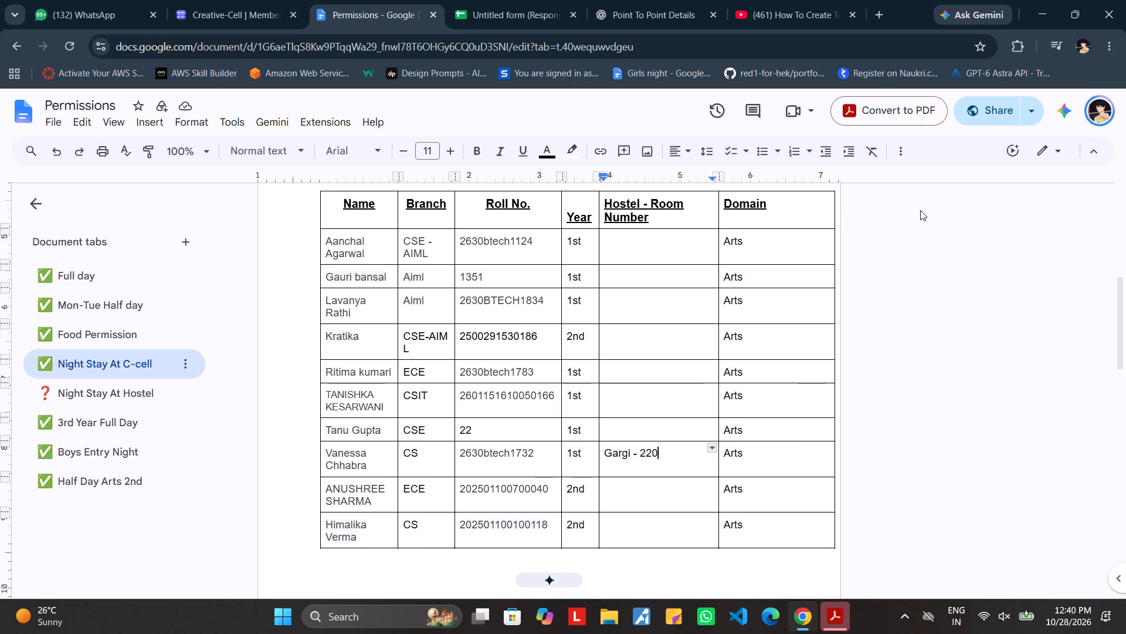
Widen the Year column slightly more, taking the width from the Hostel - Room Number column.
scroll(920, 210, down, 2)
scroll(920, 210, up, 2)
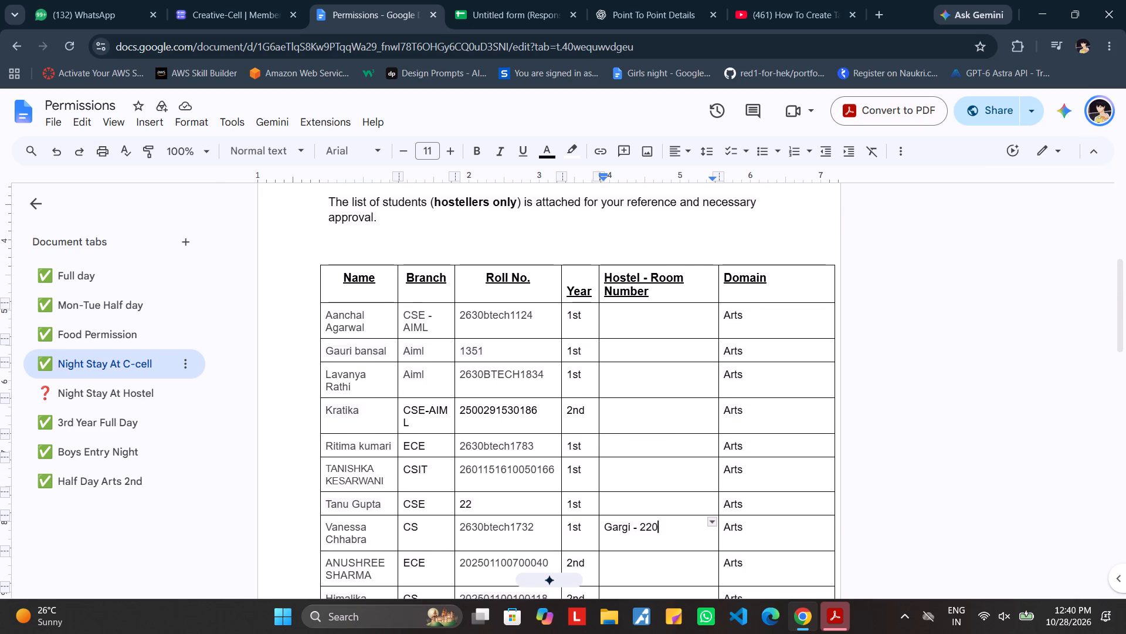
click(598, 276)
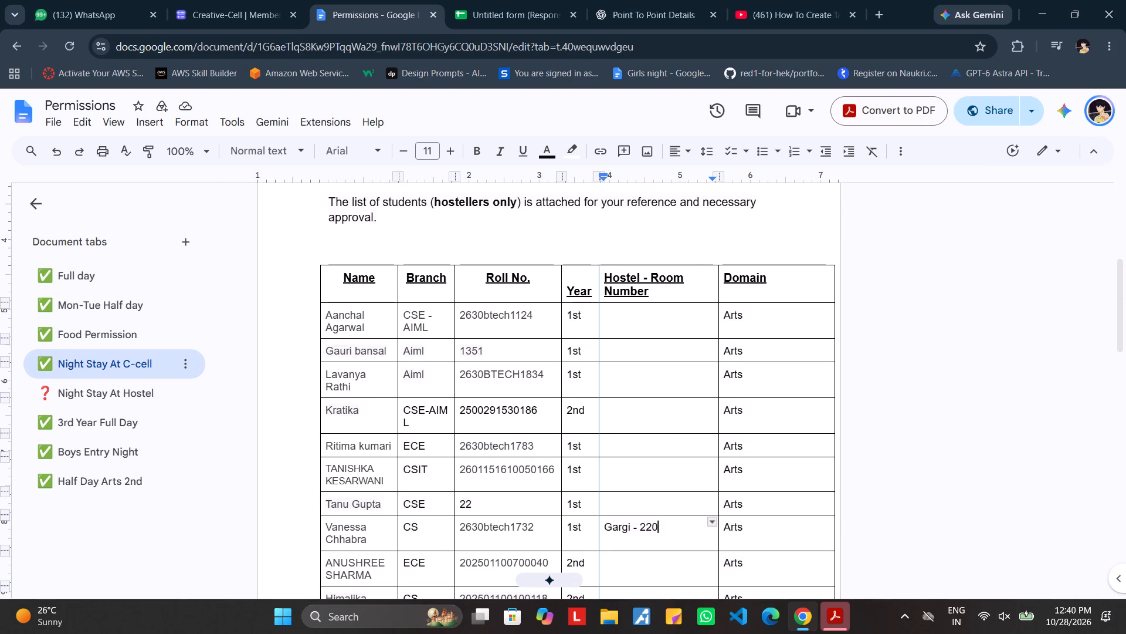
drag(602, 275, 607, 276)
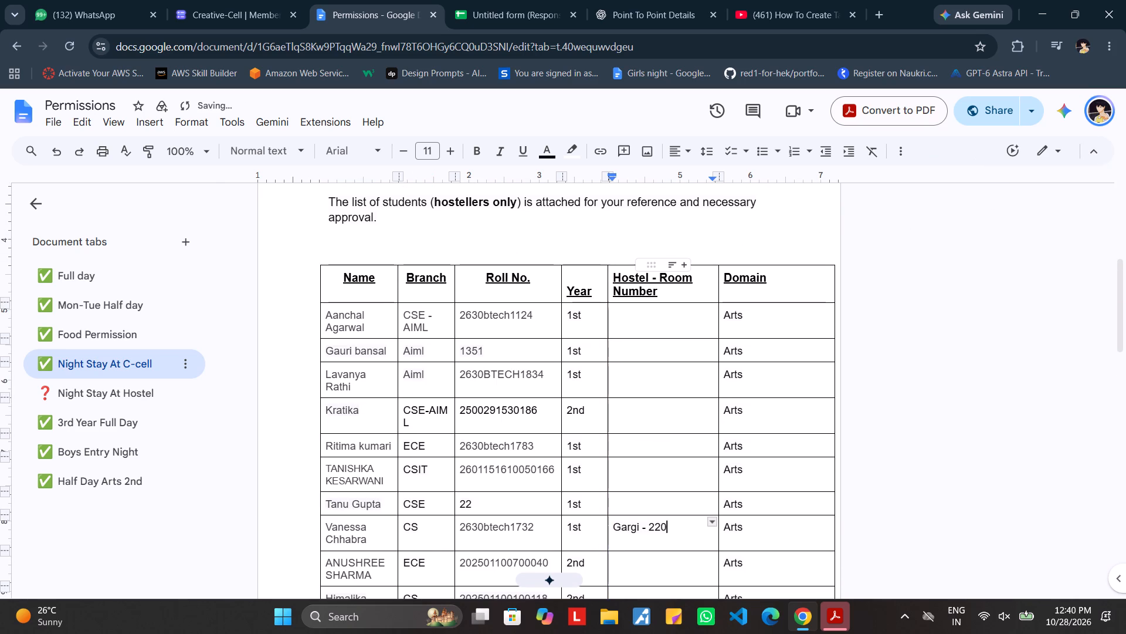
Enter "Gargi - 206" as the hostel and room number in the table's last row, in the P&V domain.
scroll(657, 460, down, 1)
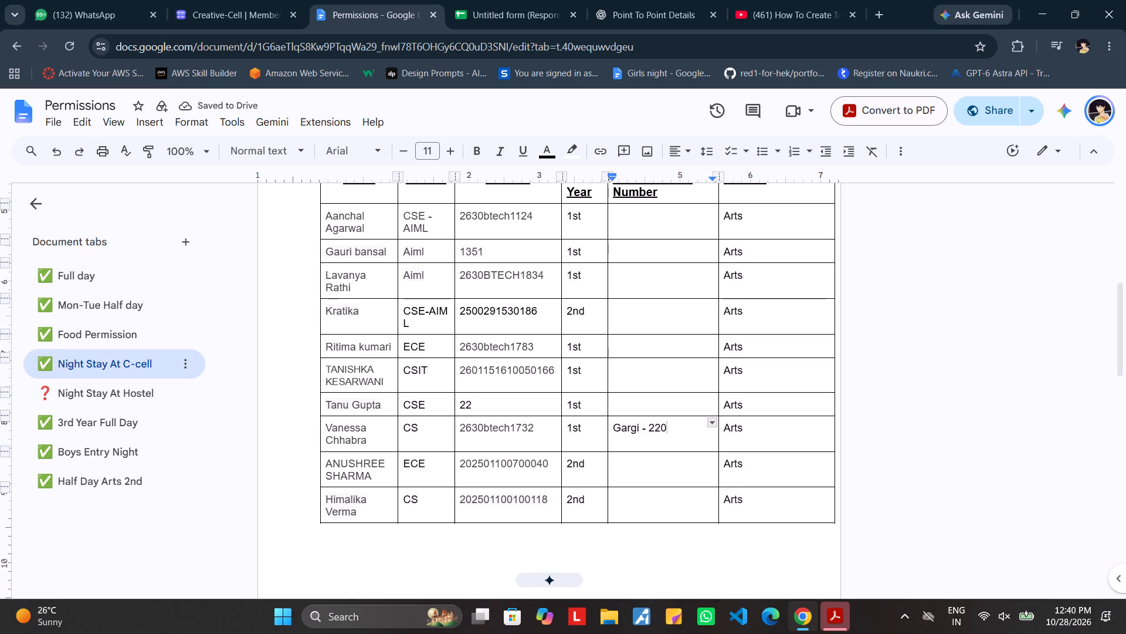
scroll(552, 438, down, 5)
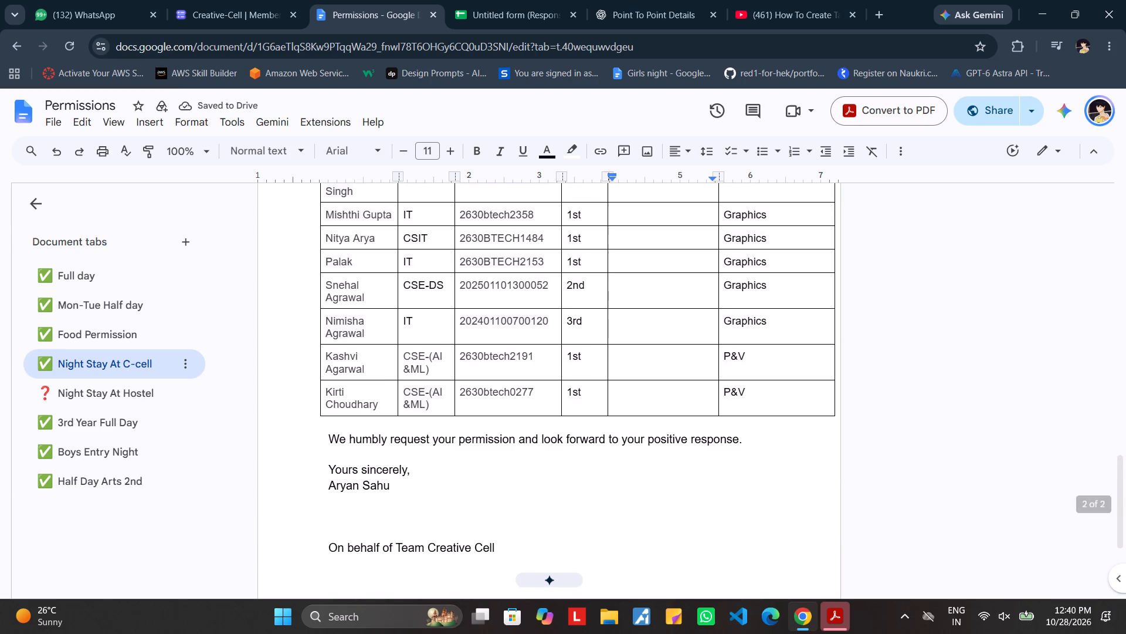
scroll(565, 413, up, 1)
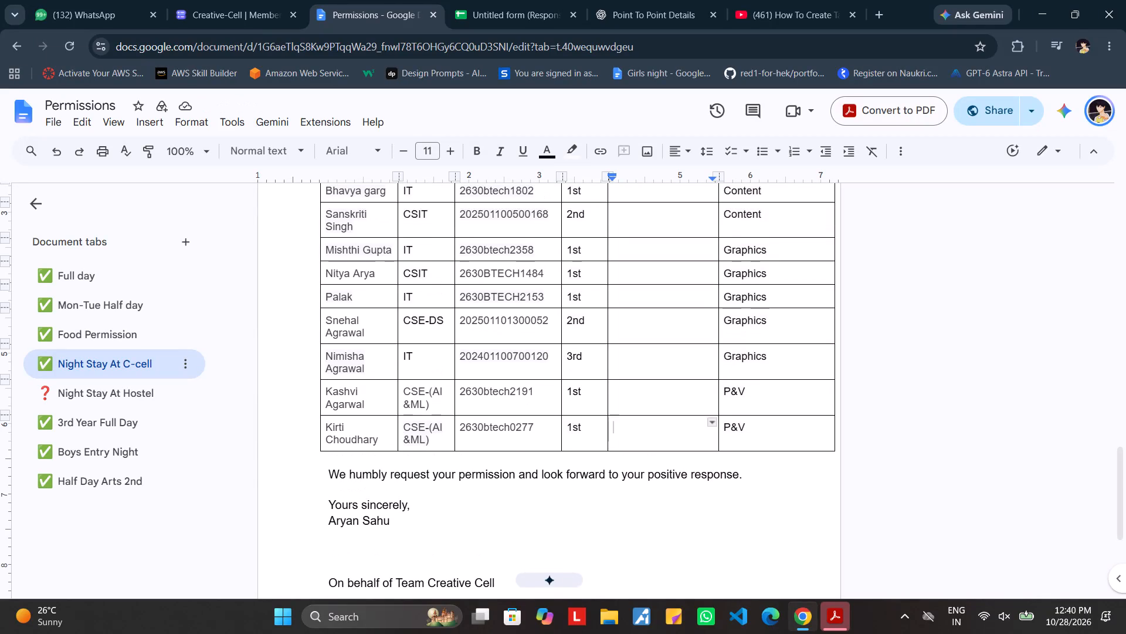
key(BackSpace)
text(argu)
key(space)
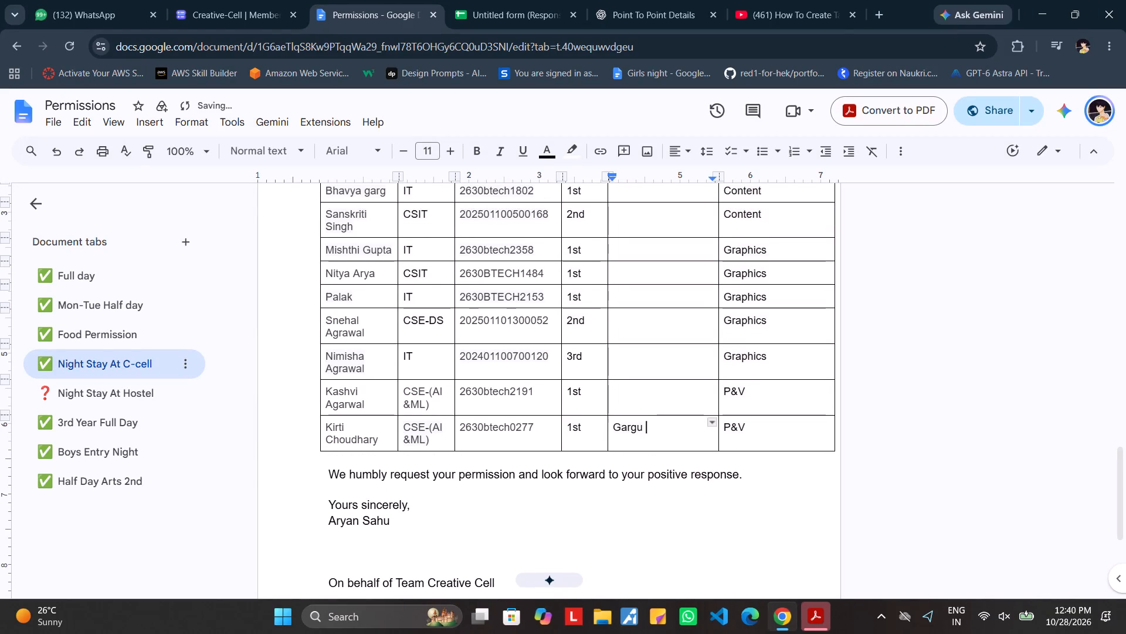
key(BackSpace)
key(BackSpace)
text(i - 206)
Enter "Gargi - 404" as the hostel and room number for the second student in the table.
scroll(628, 422, up, 3)
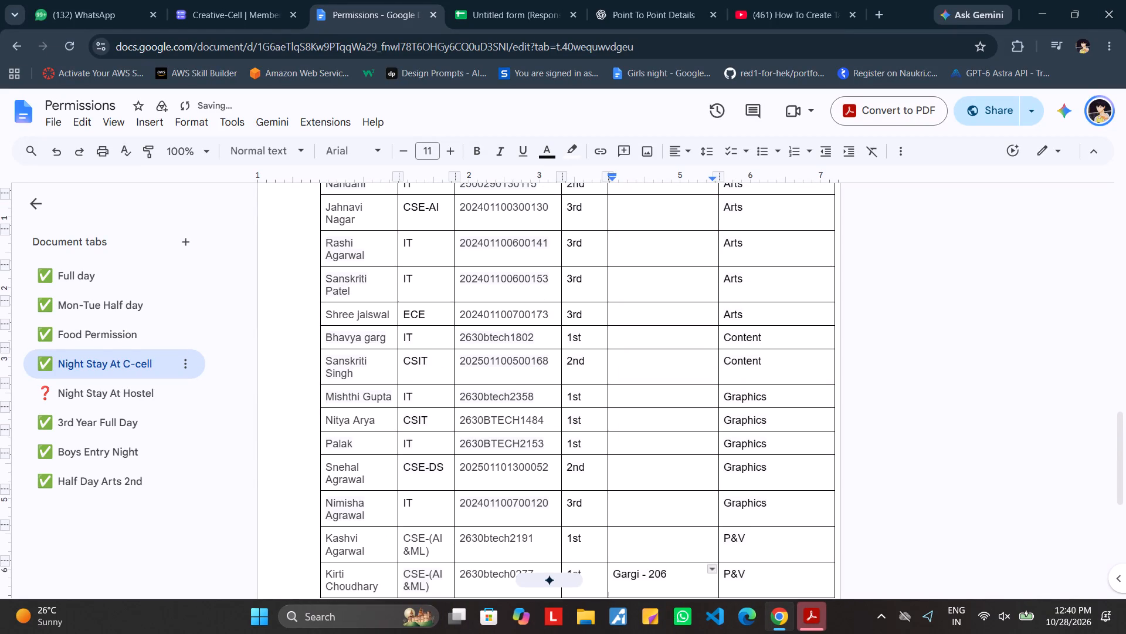
scroll(628, 422, up, 3)
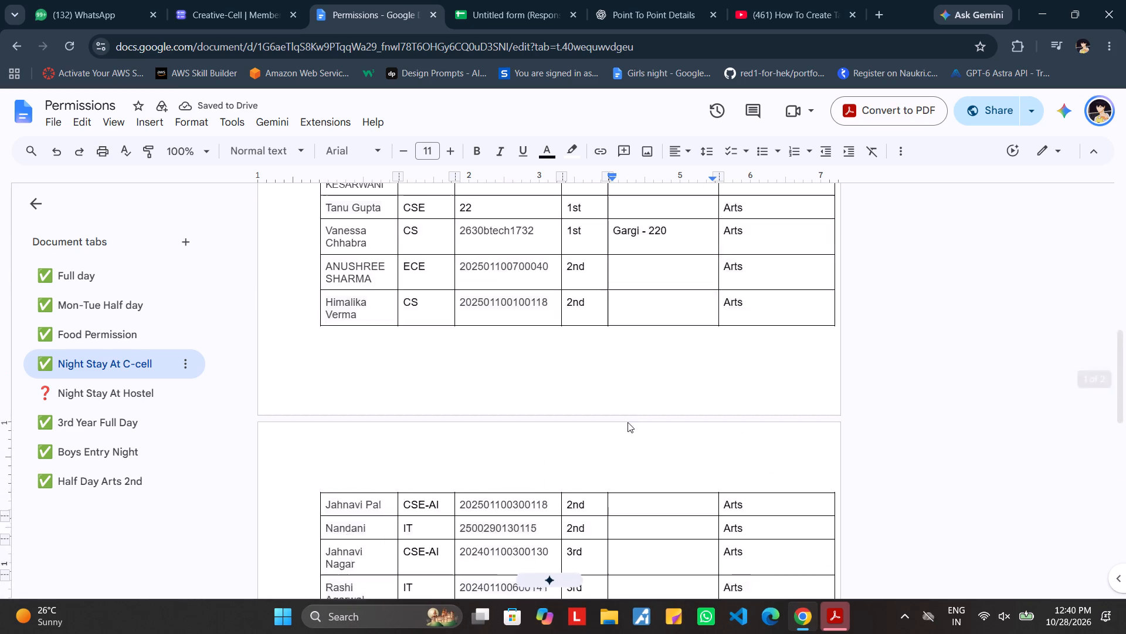
scroll(628, 422, up, 2)
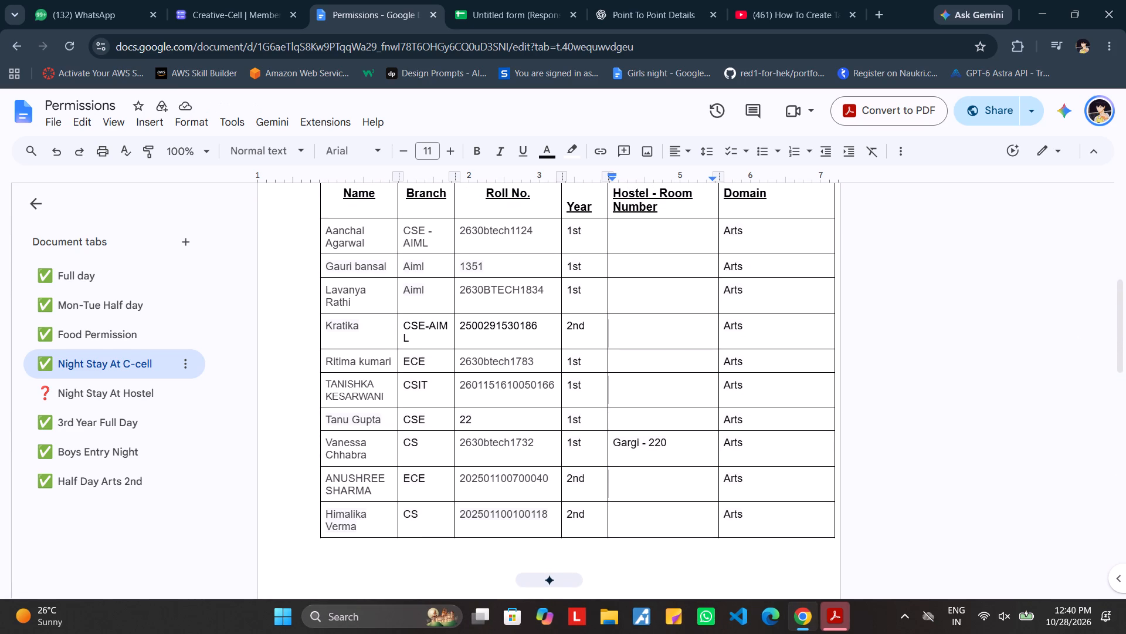
drag(658, 276, 646, 268)
click(646, 268)
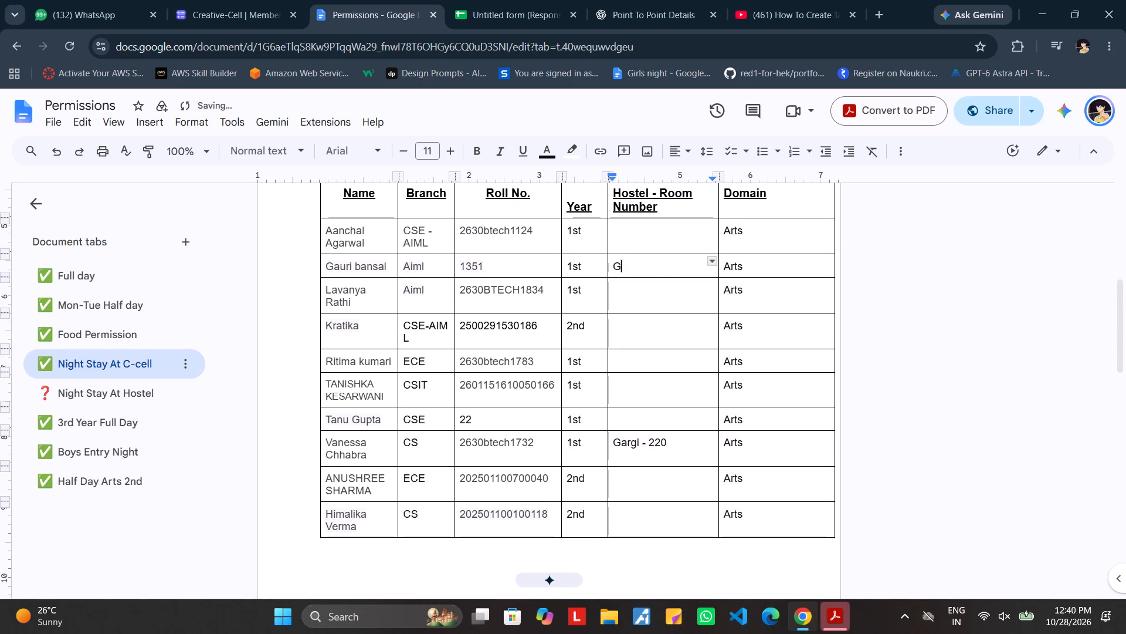
text(argi - 404)
Enter "Gargi - 315" as the hostel and room number for the third student in the table.
scroll(455, 467, down, 5)
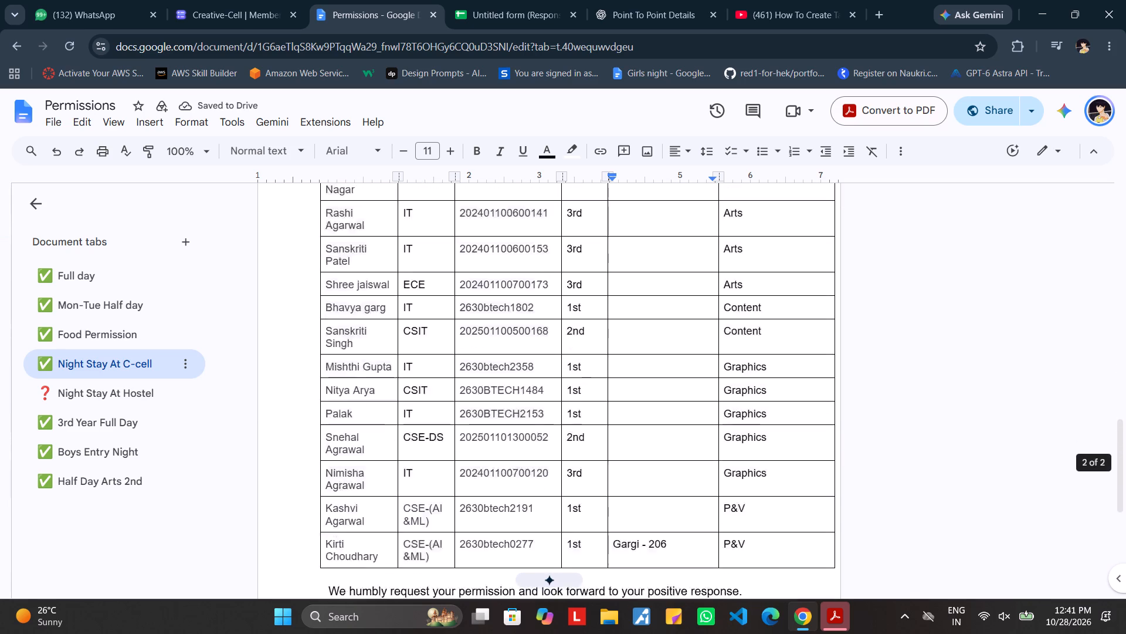
scroll(455, 467, down, 1)
scroll(455, 467, up, 6)
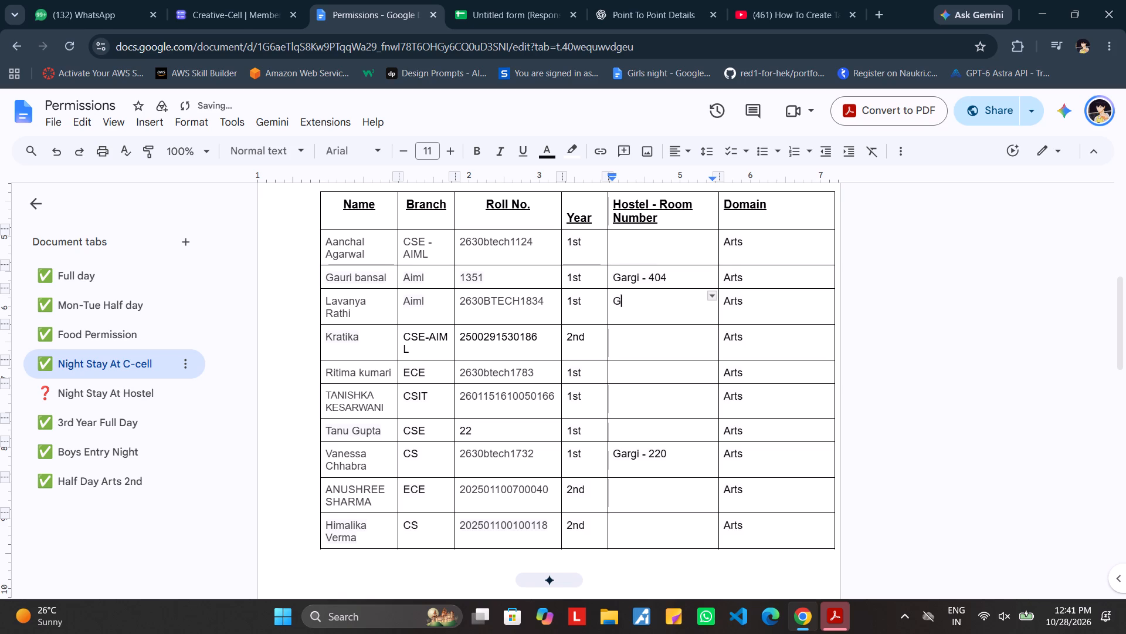
text(argi - 314)
key(BackSpace)
key(5)
Enter "Gargi - 203" as the hostel and room number for the first student in the table.
click(662, 258)
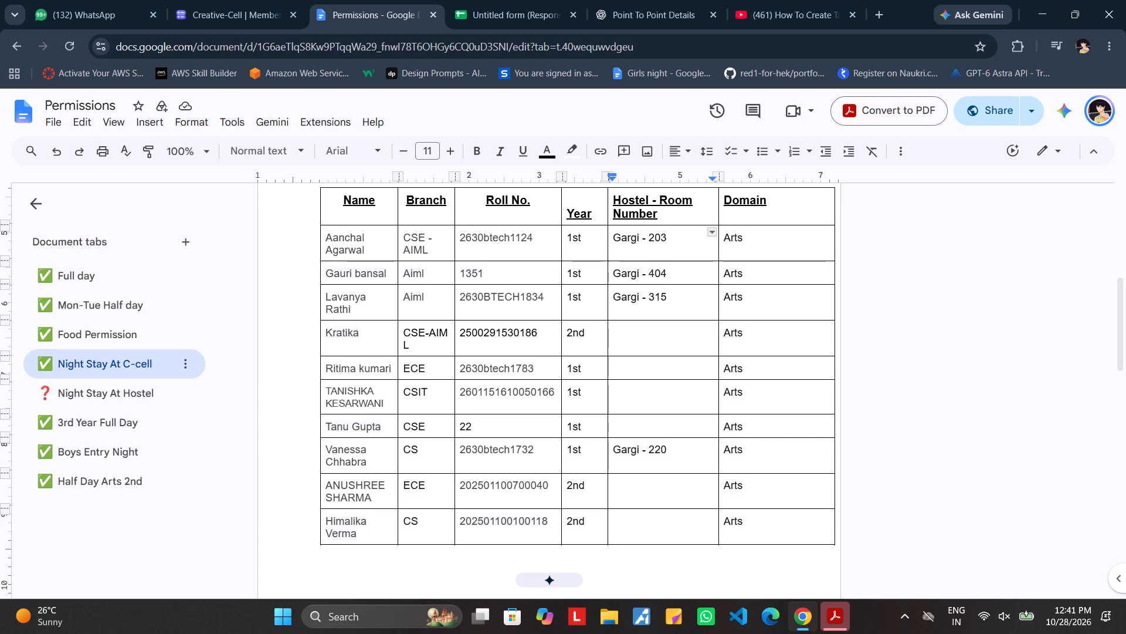
Enter "Gargi - 312" as the hostel and room number for the 1st-year IT student in the Content domain.
scroll(633, 349, down, 3)
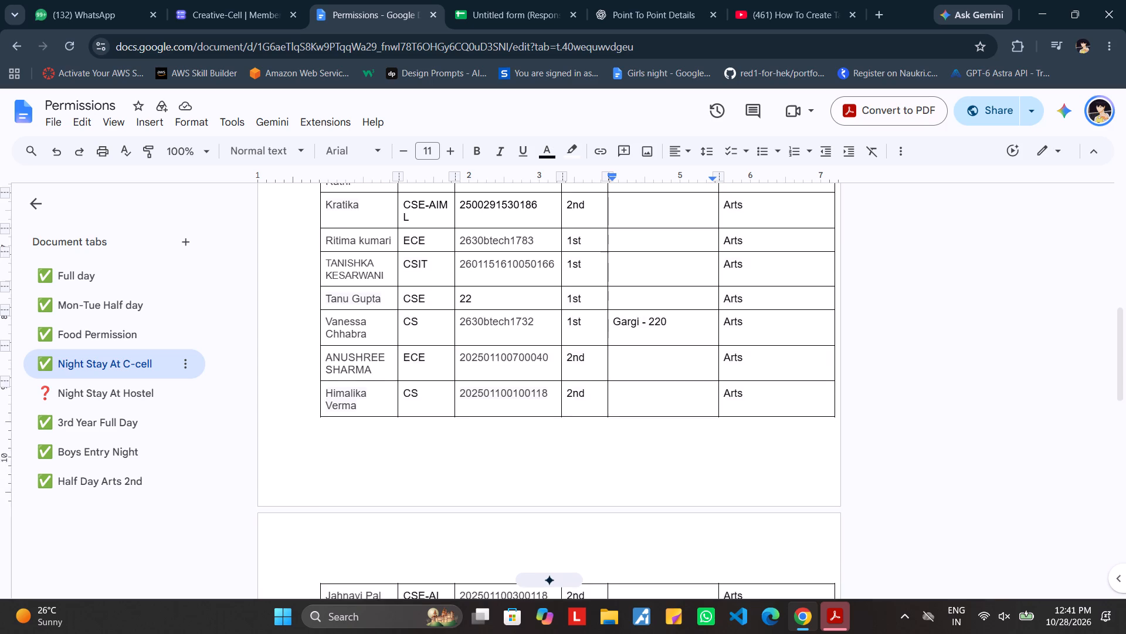
scroll(633, 349, down, 1)
scroll(578, 433, down, 1)
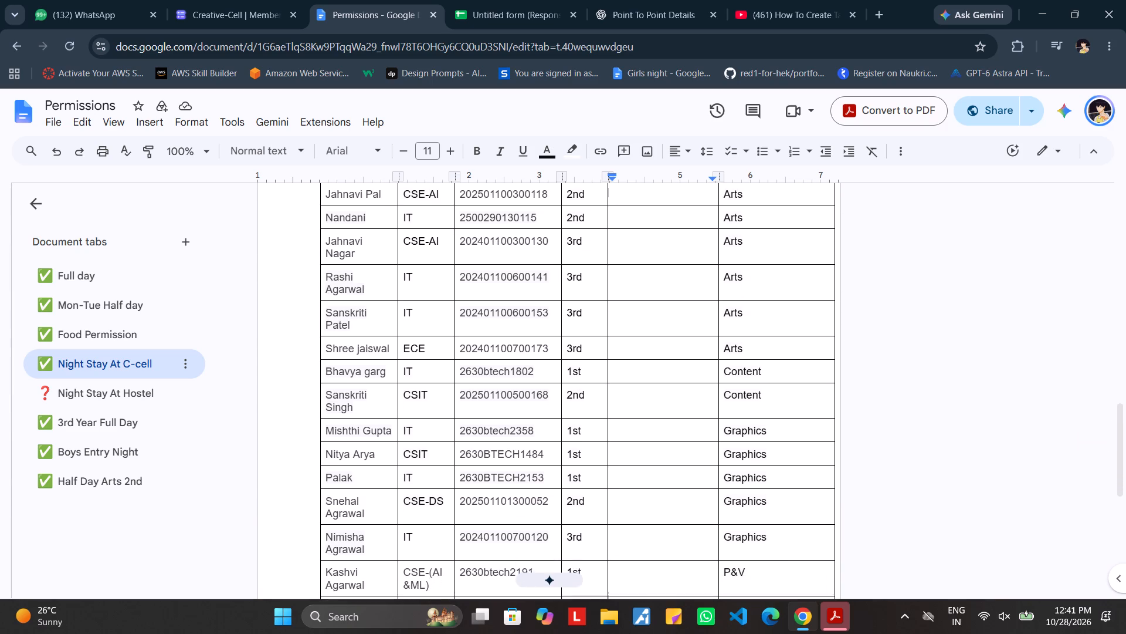
scroll(578, 433, down, 2)
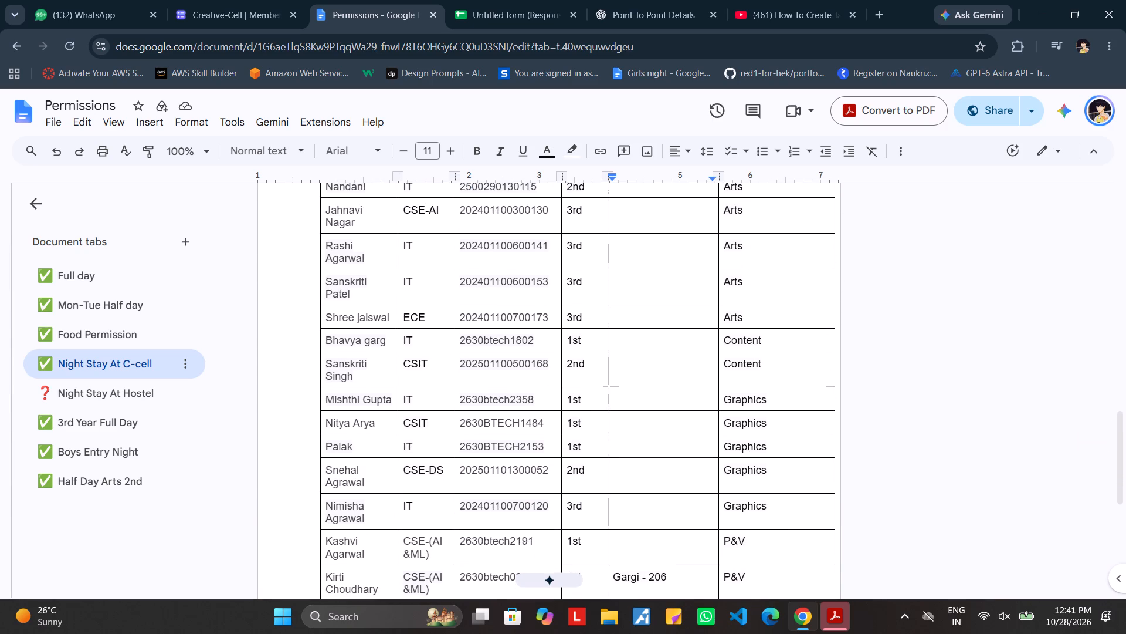
scroll(578, 433, down, 1)
click(637, 335)
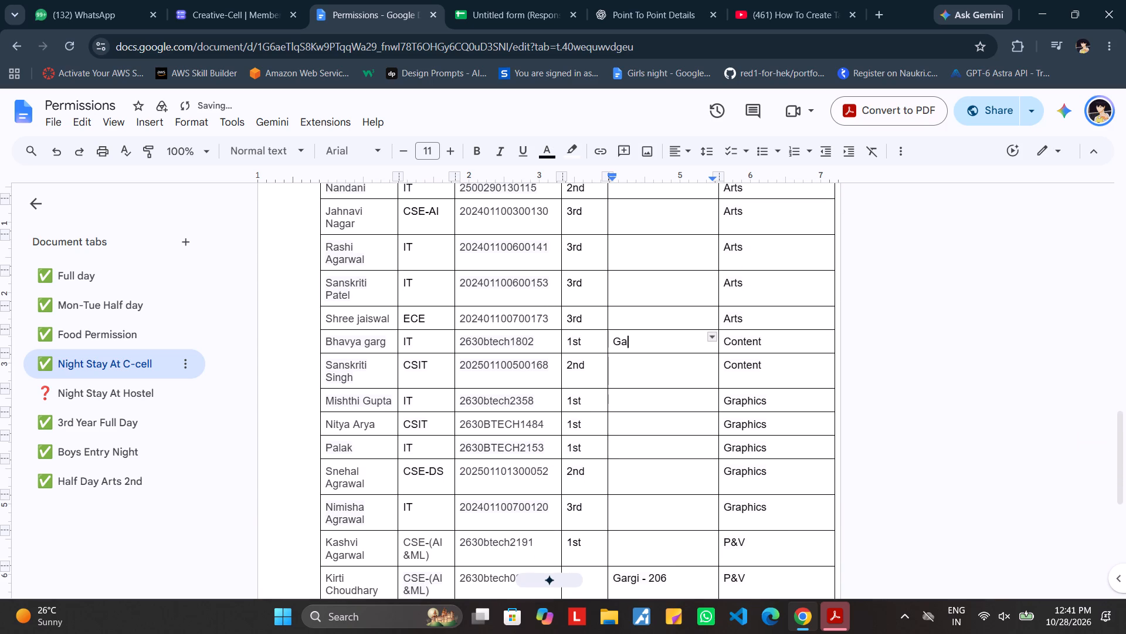
key(BackSpace)
key(BackSpace)
text(i - 312)
Correct the hostel and room number of the 1st-year IT student in the Content domain to "Gargi - 313".
key(BackSpace)
key(3)
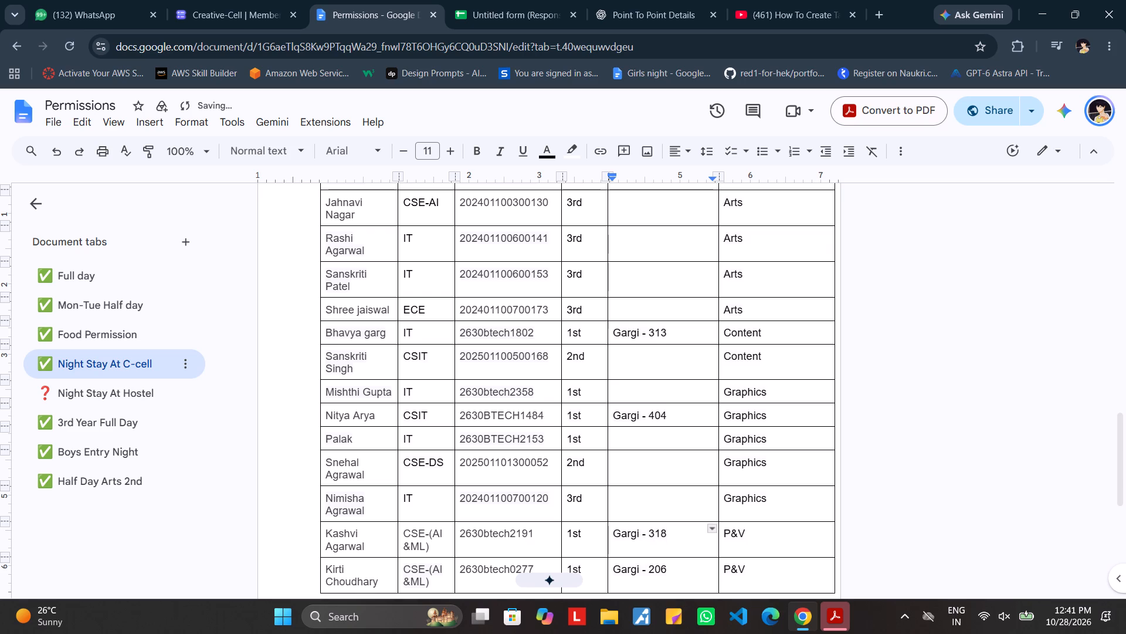
Look through both pages of the student table for hostel and room number cells that are still empty.
scroll(494, 296, up, 6)
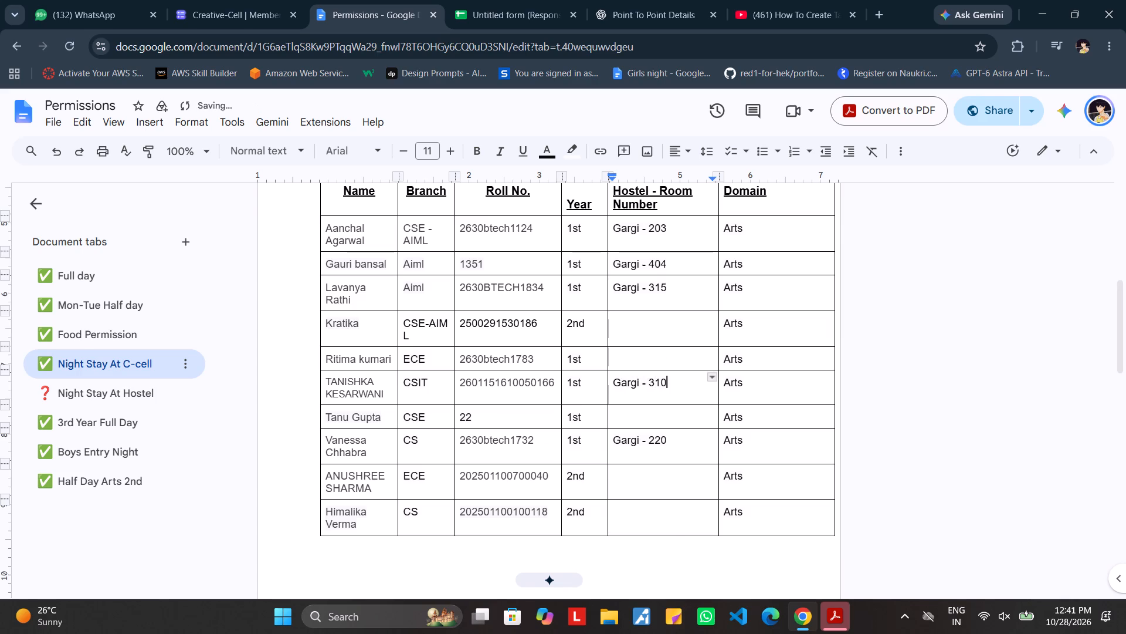
scroll(512, 442, up, 1)
scroll(512, 442, down, 3)
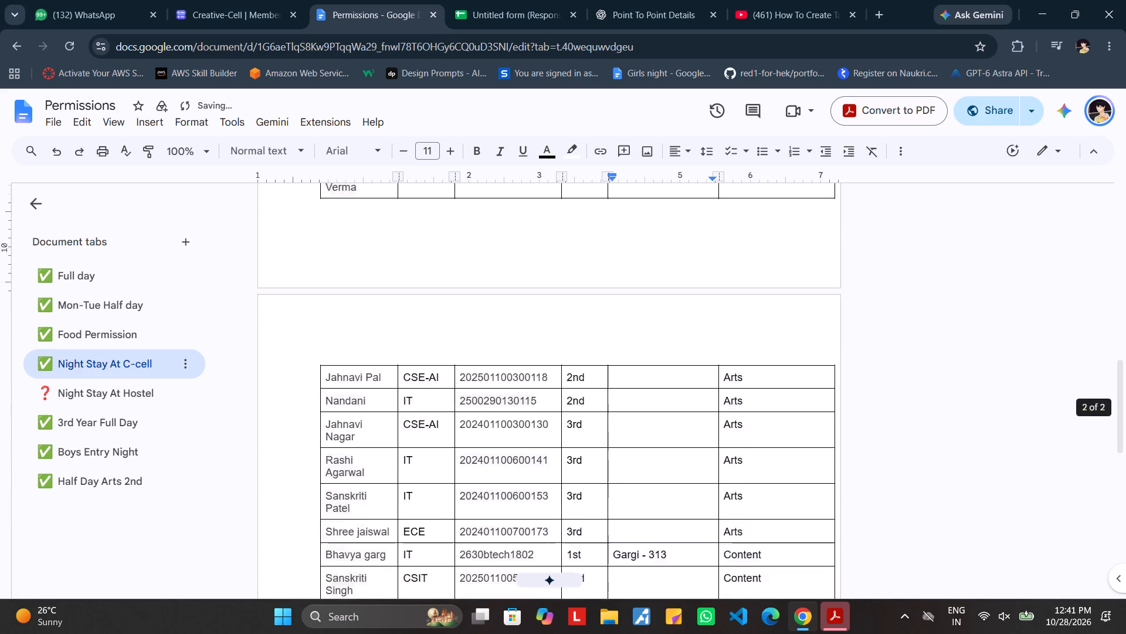
scroll(512, 442, down, 4)
scroll(512, 442, up, 1)
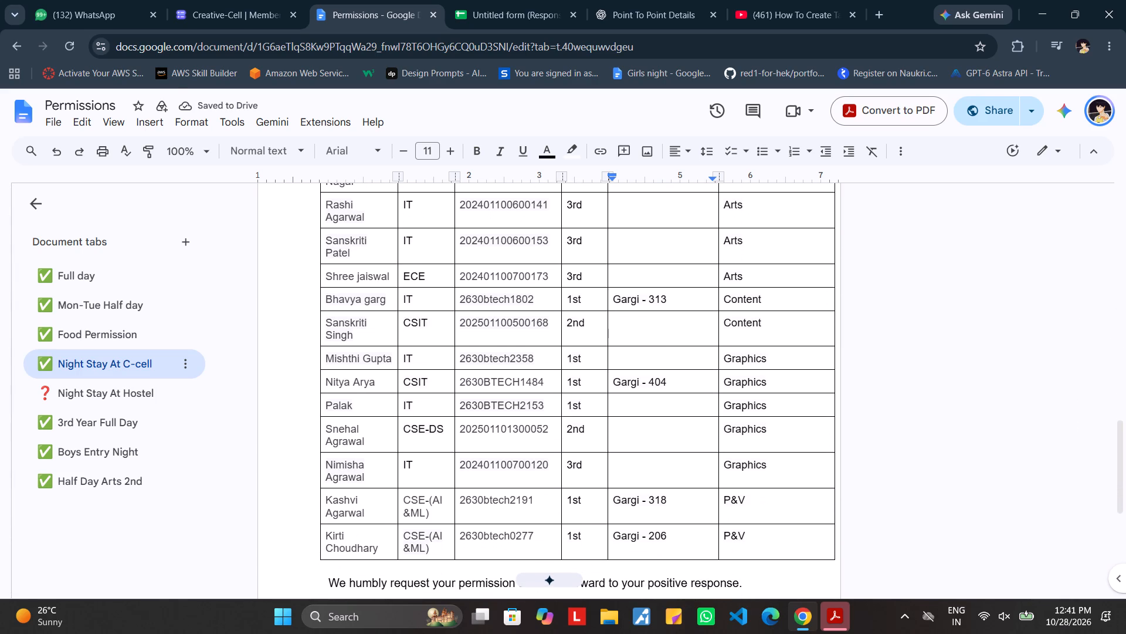
scroll(512, 442, up, 5)
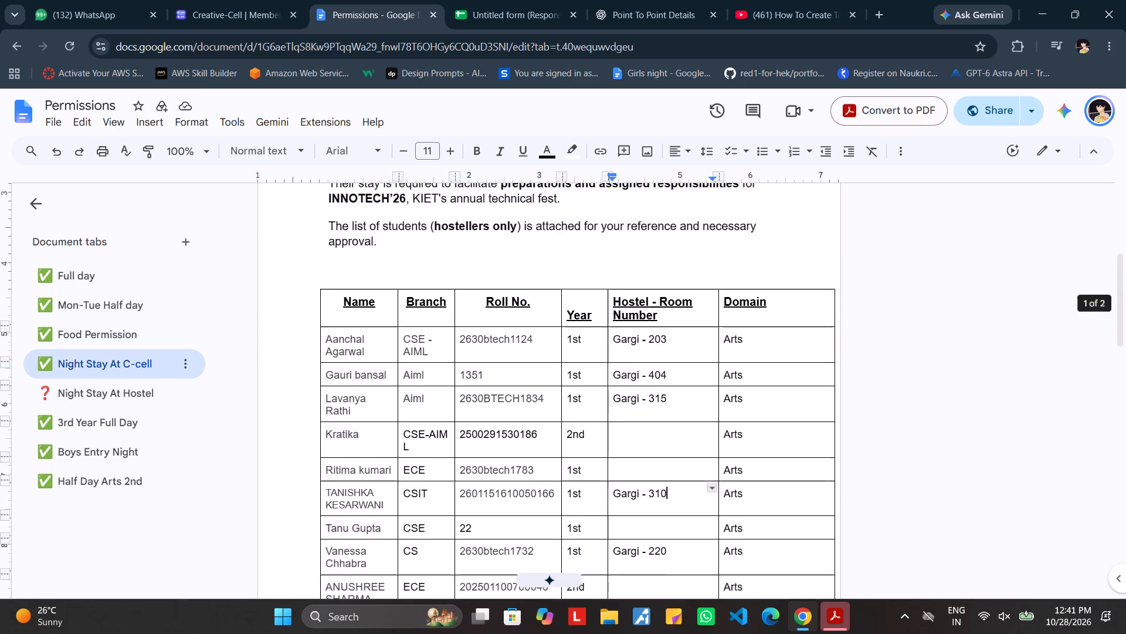
scroll(512, 442, down, 2)
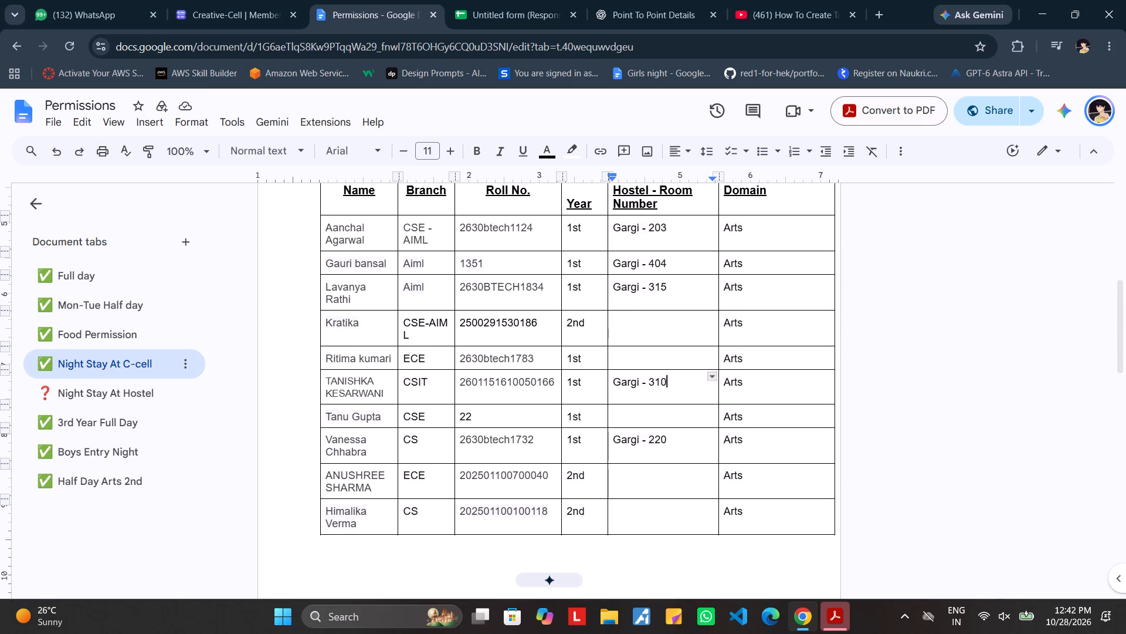
click(625, 411)
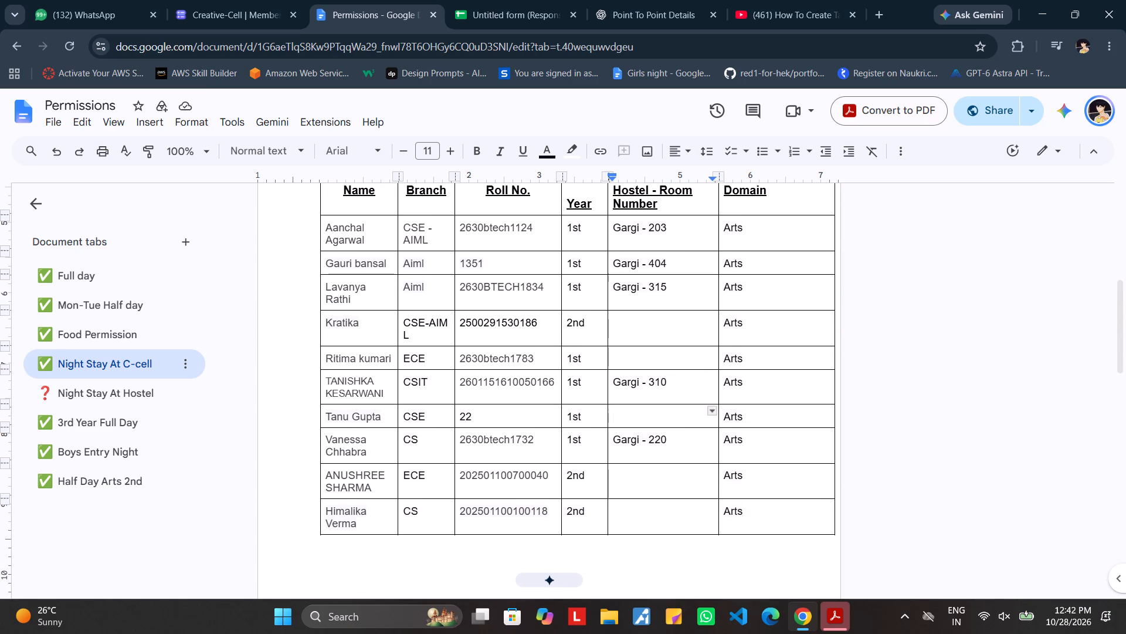
Enter "Sarojini - 325" as the hostel and room number for the first 1st-year IT student in the Graphics domain.
scroll(640, 337, down, 1)
scroll(640, 337, up, 1)
scroll(548, 454, down, 5)
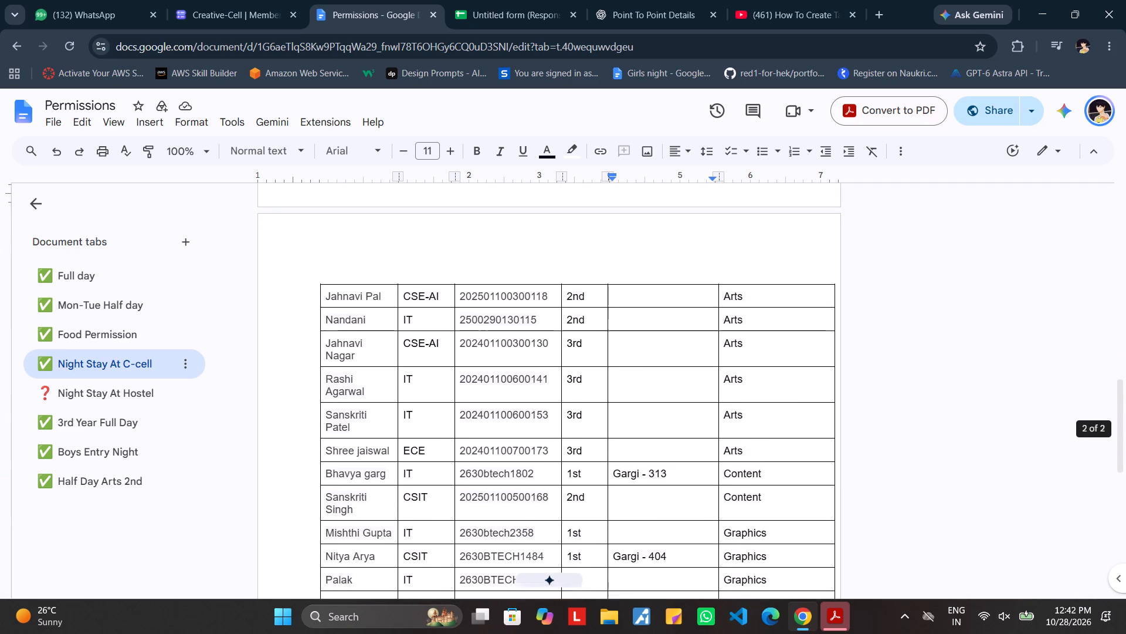
scroll(548, 454, down, 1)
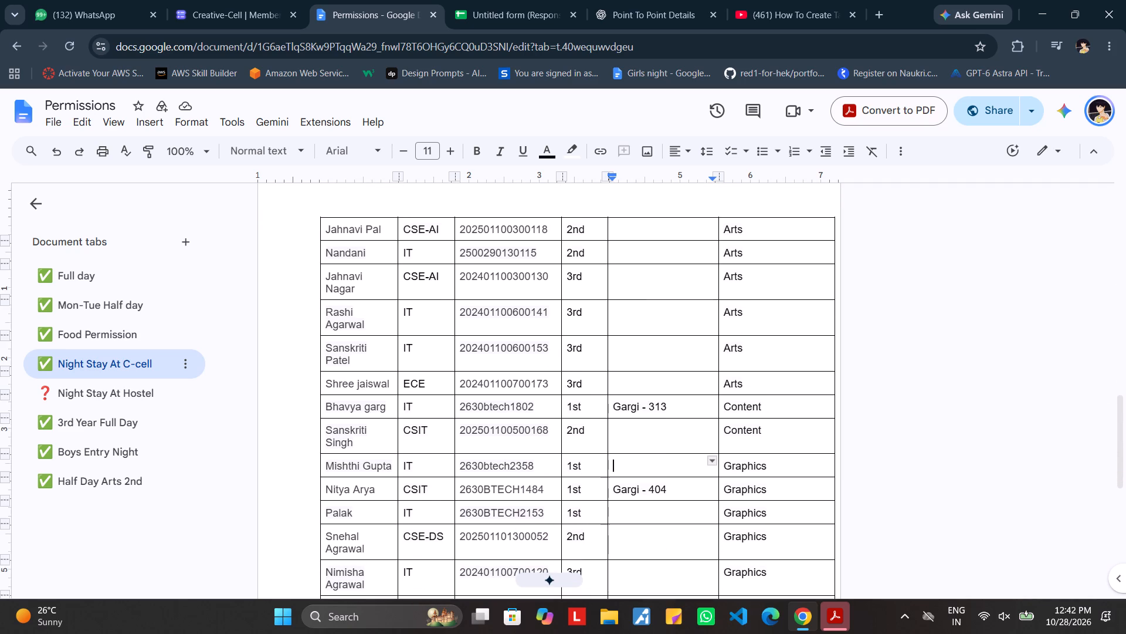
text(arojini - 325)
Enter "Sarojini - 333" as the hostel and room number for the 2nd-year CSIT student in the Content domain.
scroll(623, 466, up, 1)
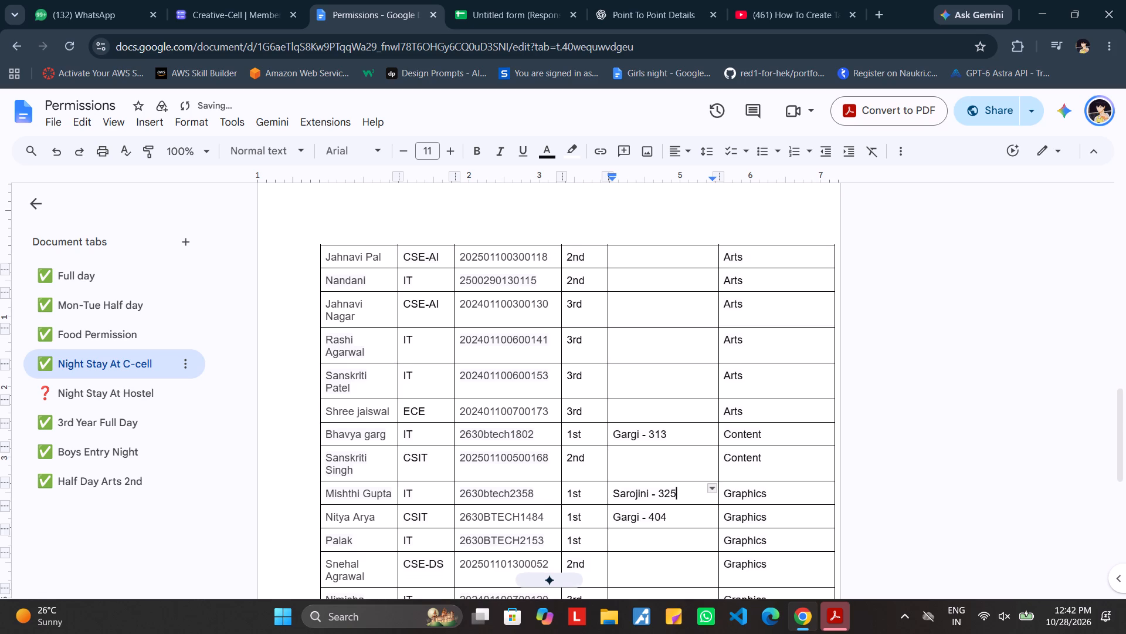
scroll(623, 466, up, 1)
scroll(623, 466, down, 1)
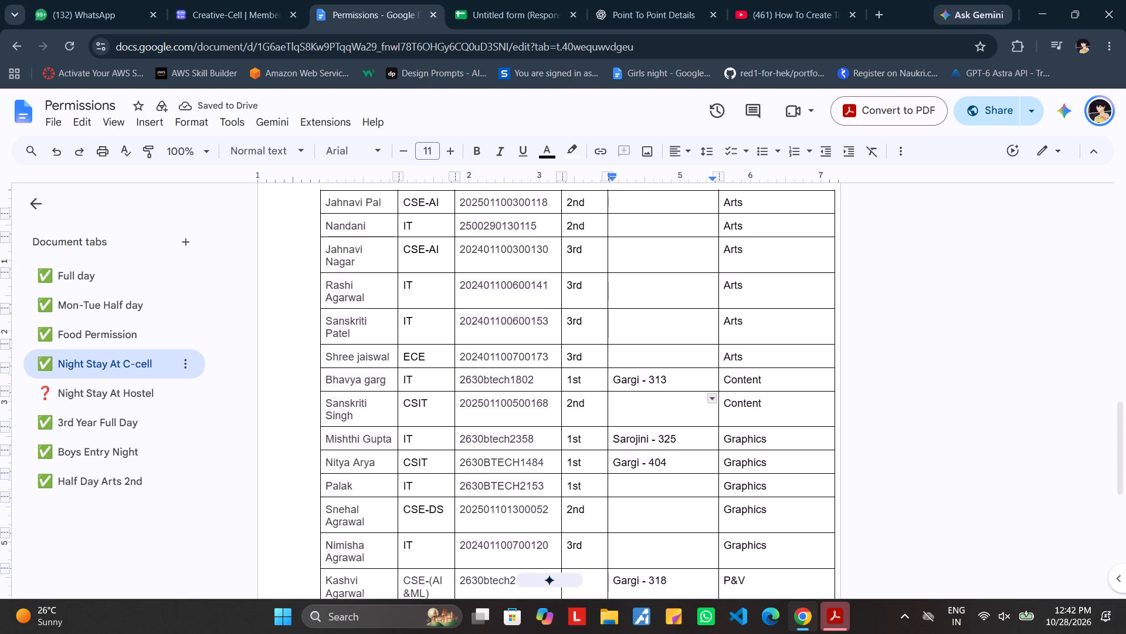
text(ar)
text(ojini)
key(space)
text(- 333)
Enter "Sarojini - 319" as the hostel and room number for the 2nd-year ECE student in the Arts domain.
scroll(639, 405, down, 1)
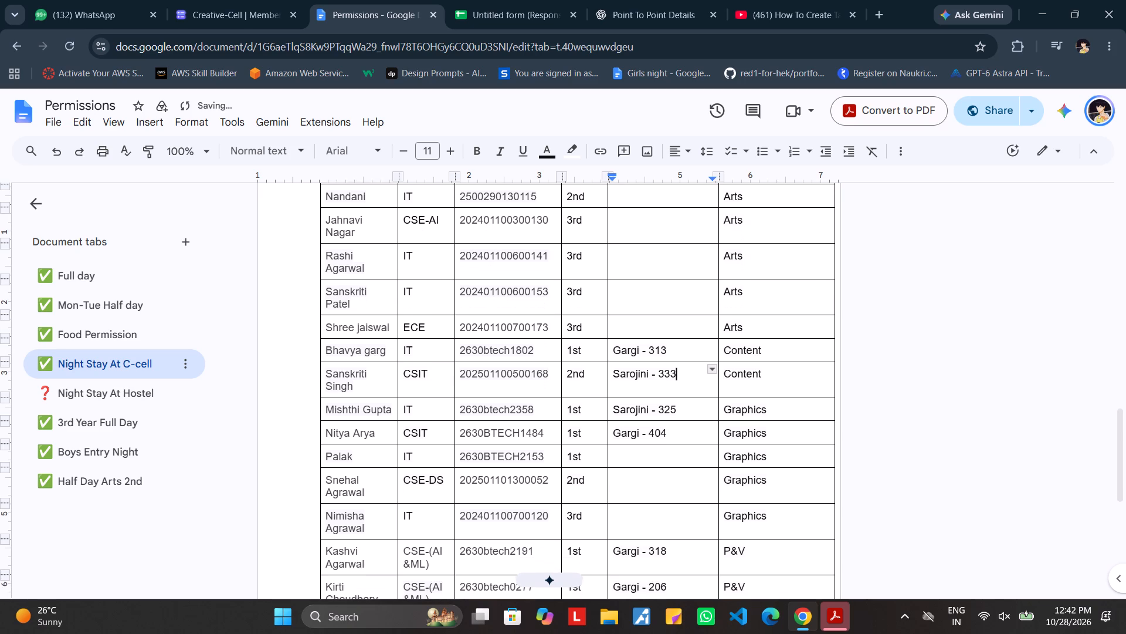
scroll(536, 494, up, 2)
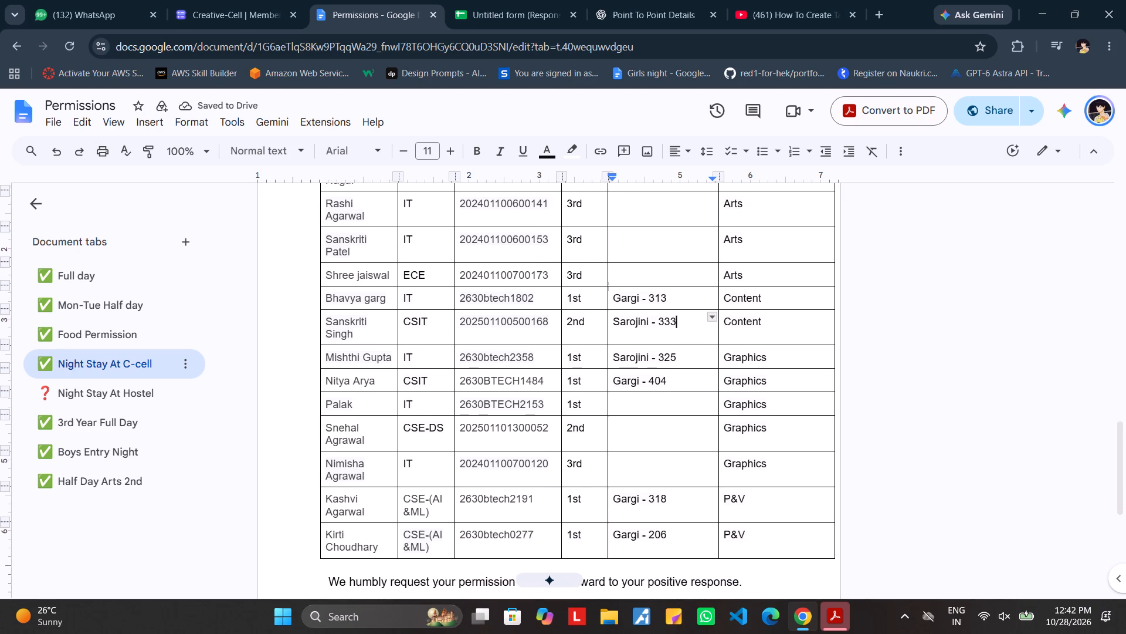
scroll(536, 494, up, 3)
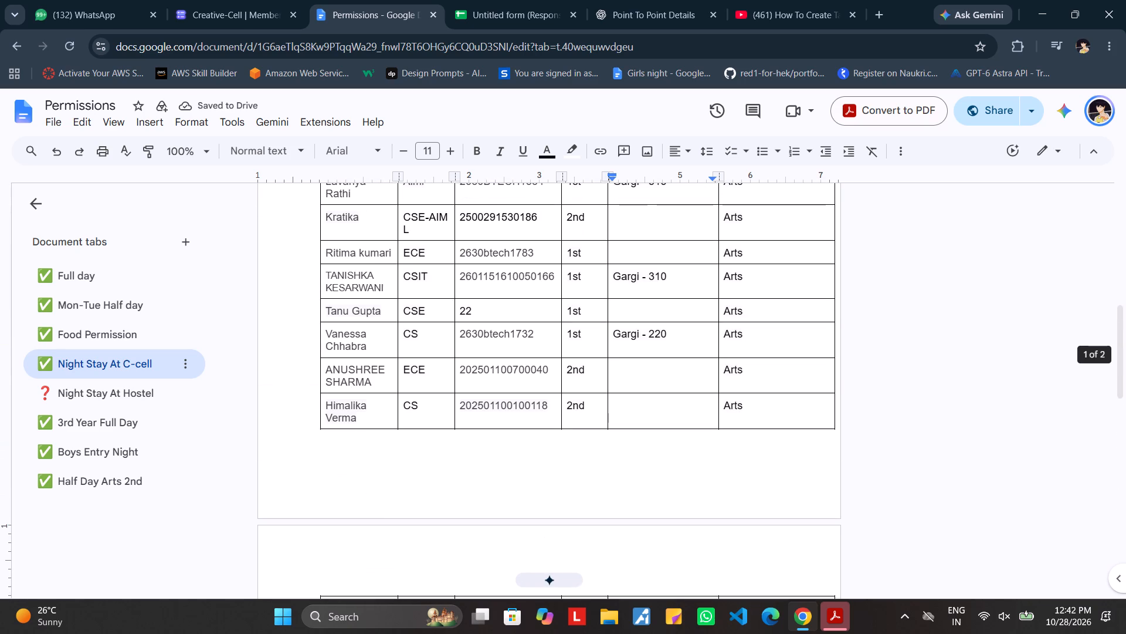
text(arojii -)
key(space)
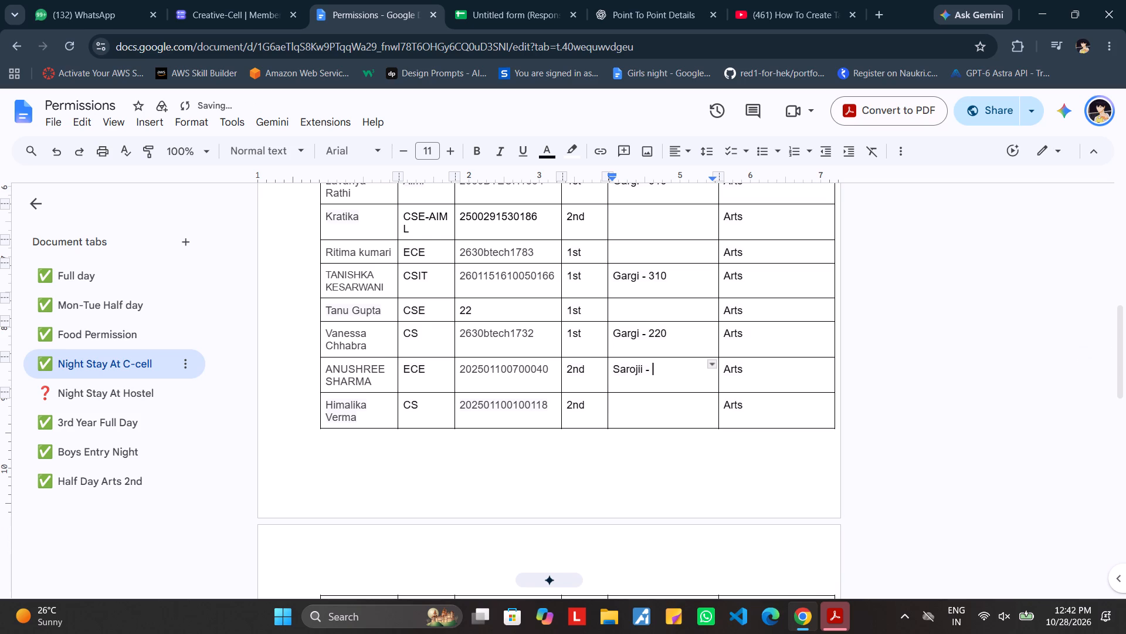
key(Left)
key(Left)
key(Left)
key(Left)
key(n)
key(Right)
key(Right)
key(Right)
key(space)
text(319)
Enter "Sarojini - 305" as the hostel and room number for the 2nd-year IT student in the Arts domain.
scroll(651, 370, up, 2)
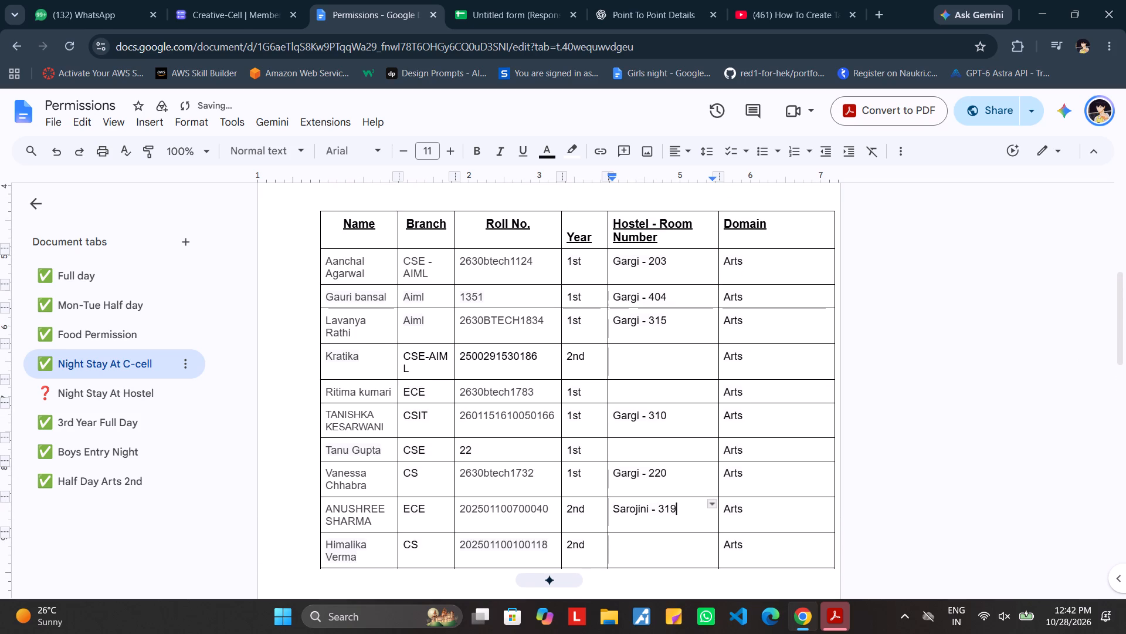
scroll(585, 388, down, 5)
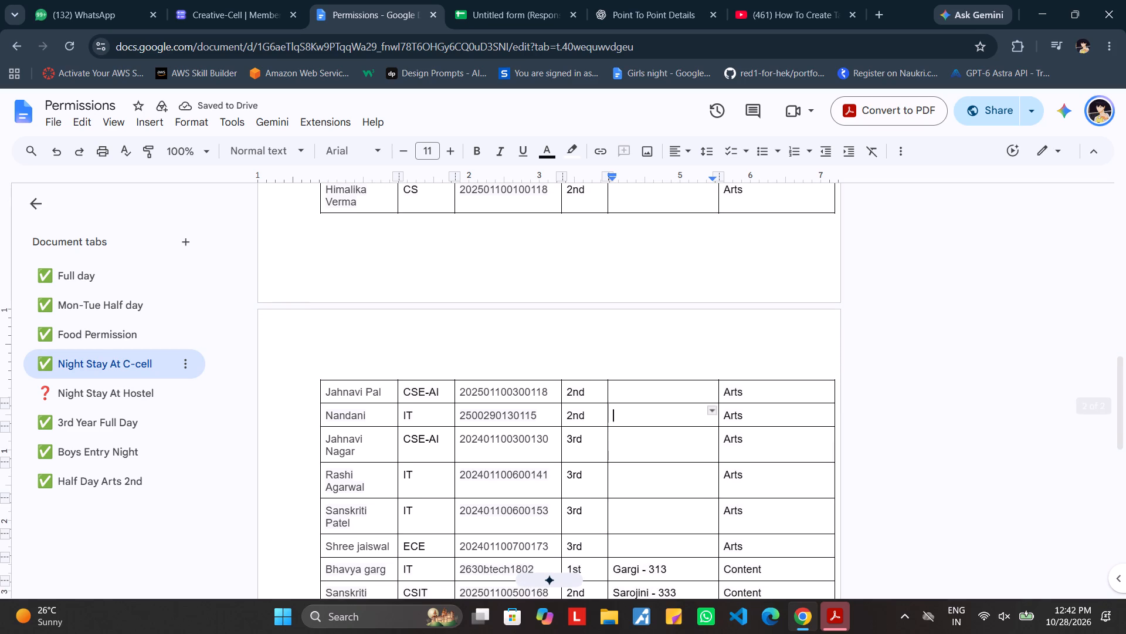
text(arojini)
key(space)
text(- 305)
Copy "Sarojini - 305" from the 2nd-year IT Arts student into the room cell of the 2nd-year CSE-AIML Arts student.
scroll(643, 429, down, 2)
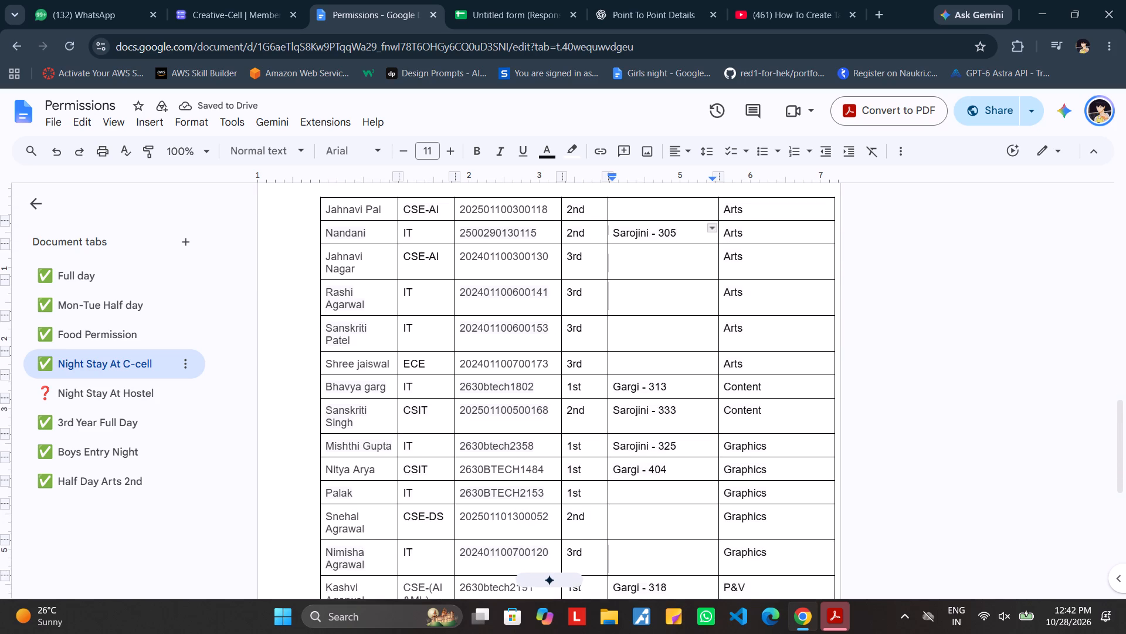
scroll(643, 429, down, 1)
scroll(643, 429, up, 6)
scroll(498, 467, up, 3)
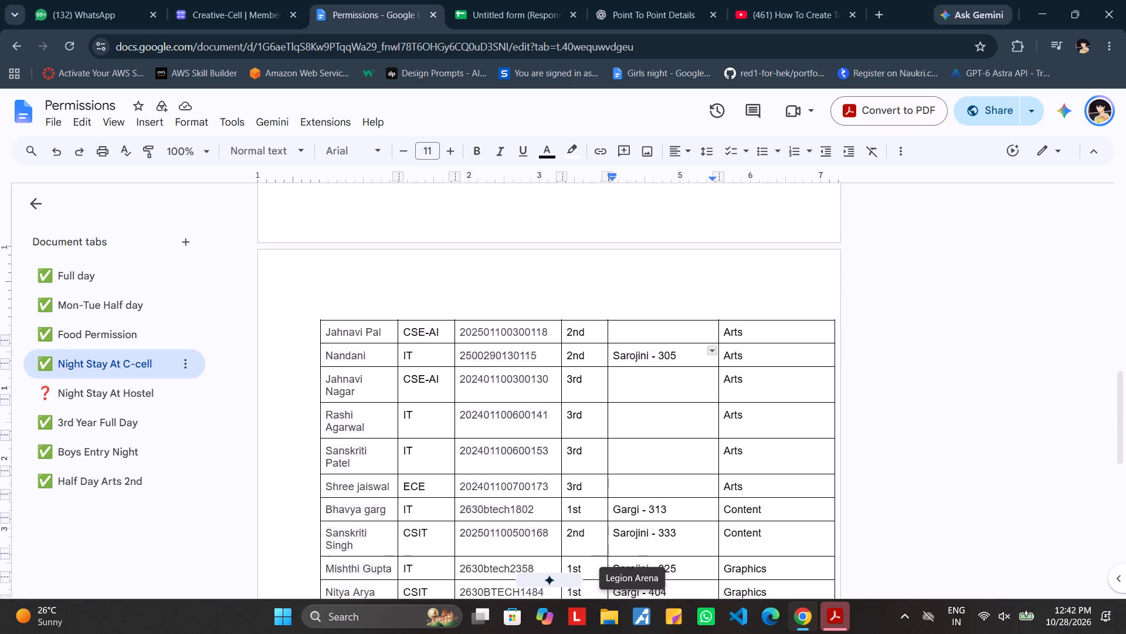
scroll(498, 467, down, 1)
drag(674, 328, 616, 333)
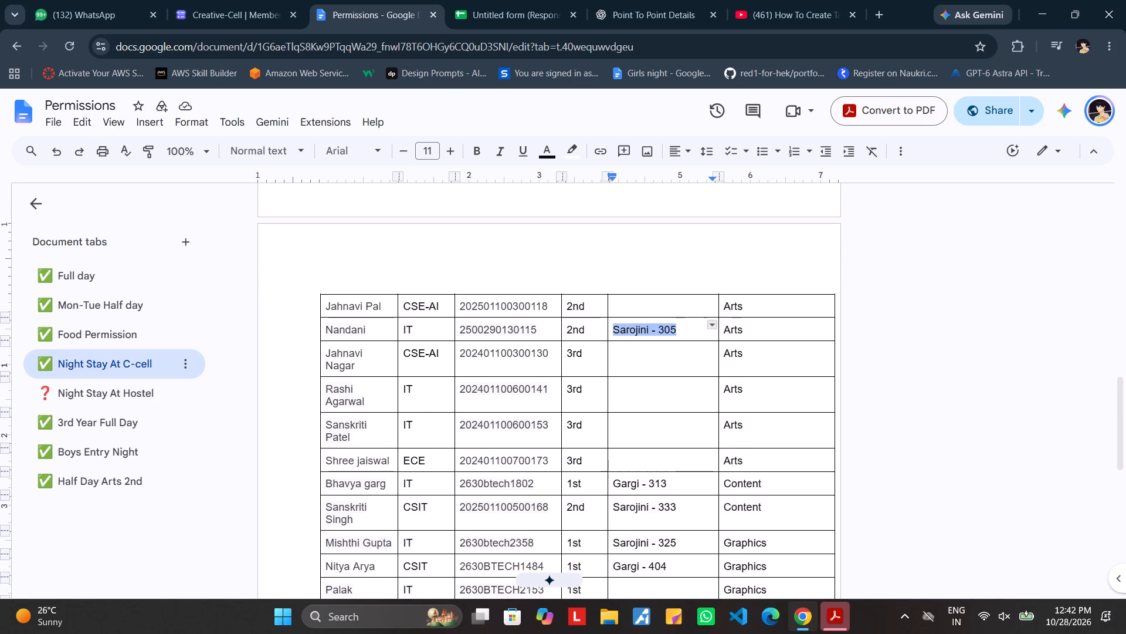
drag(616, 333, 615, 333)
key(ctrl+c)
scroll(615, 333, up, 5)
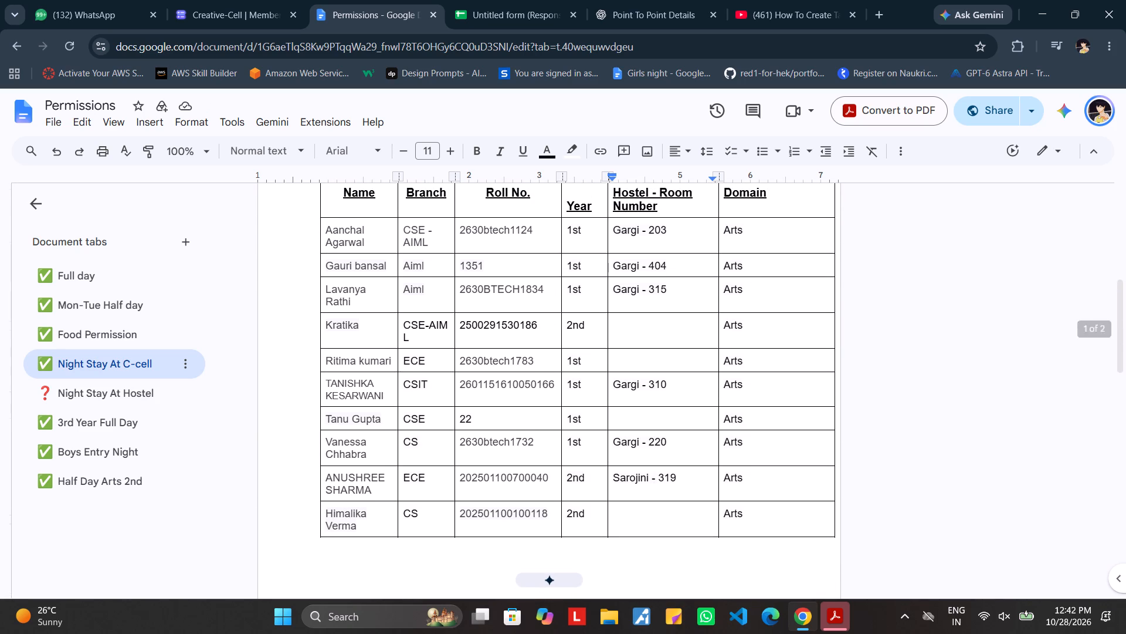
click(649, 328)
key(ctrl+v)
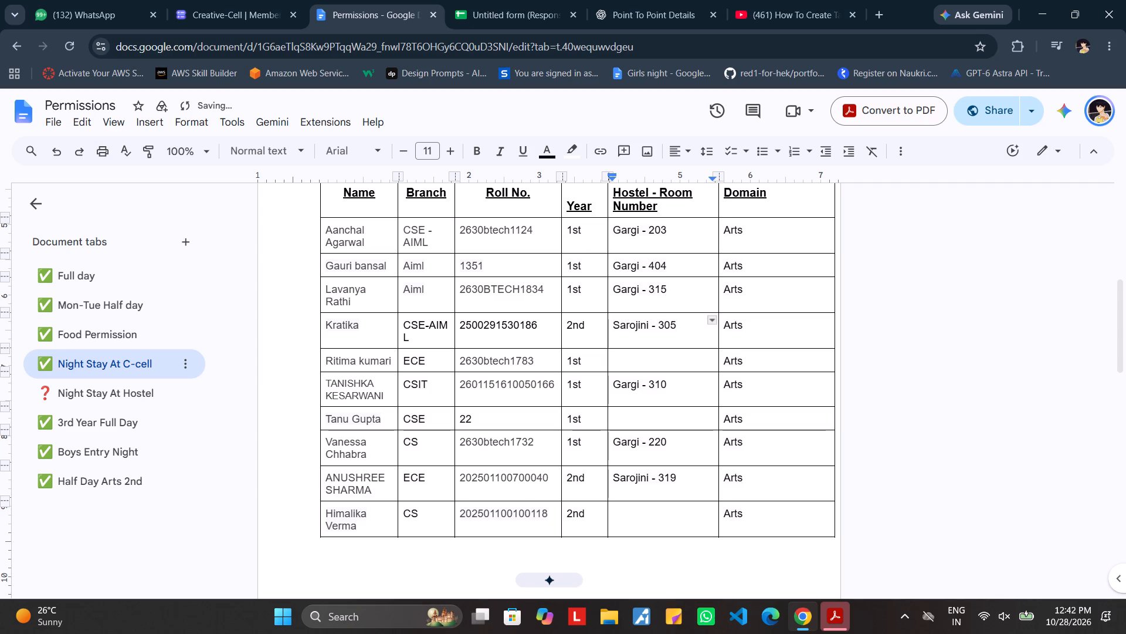
Check the whole student table for students whose hostel and room number is still missing.
scroll(649, 328, down, 1)
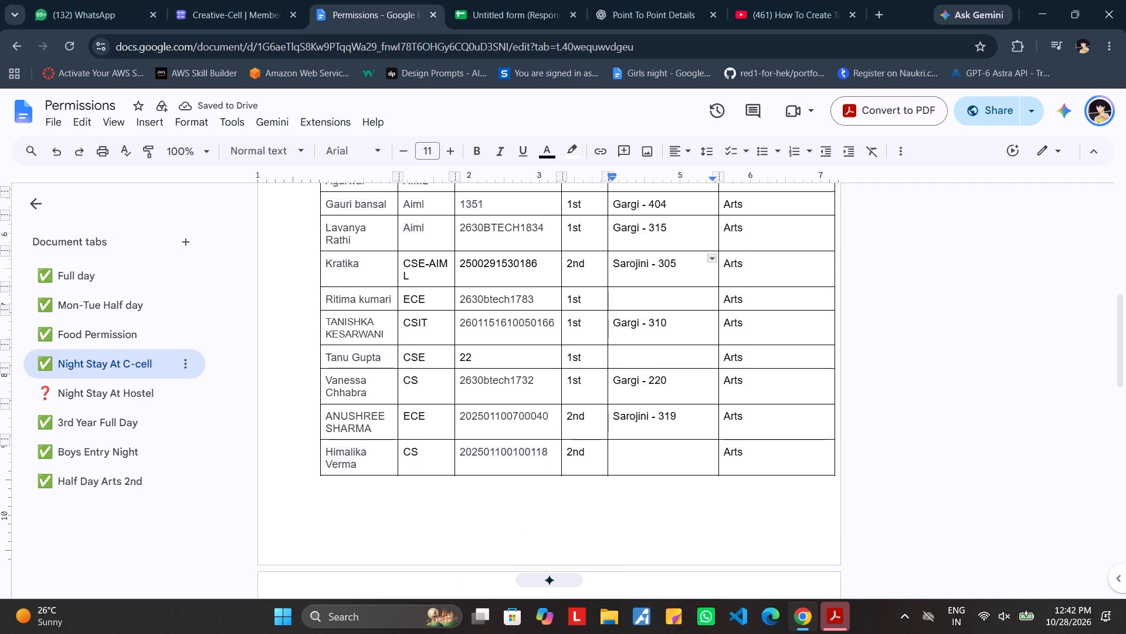
scroll(635, 386, down, 4)
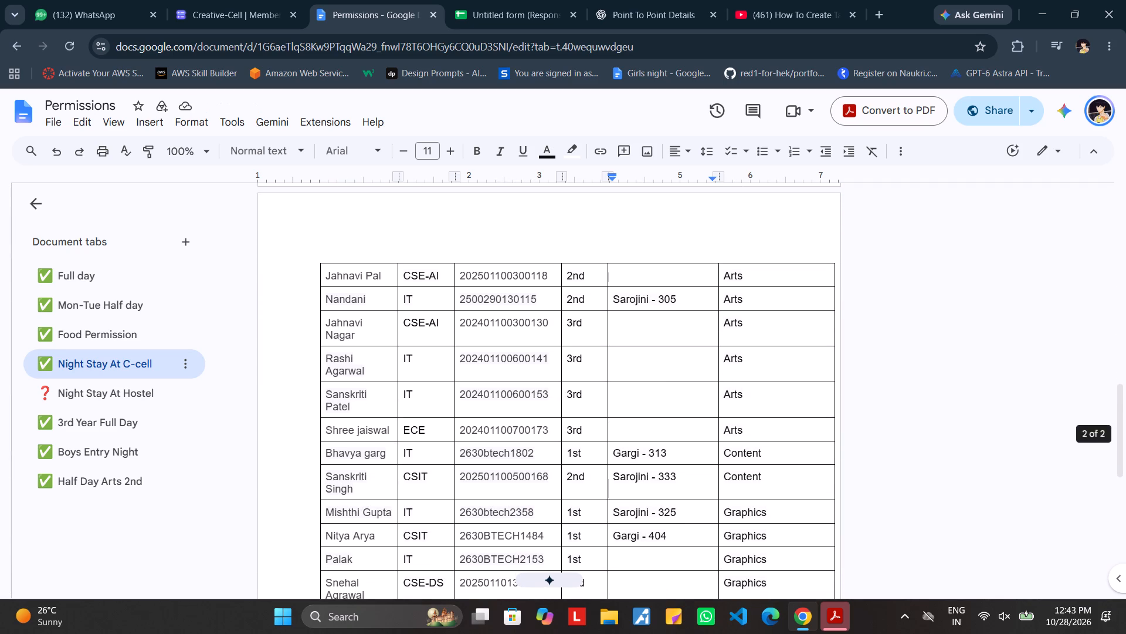
scroll(581, 359, down, 1)
scroll(572, 451, down, 1)
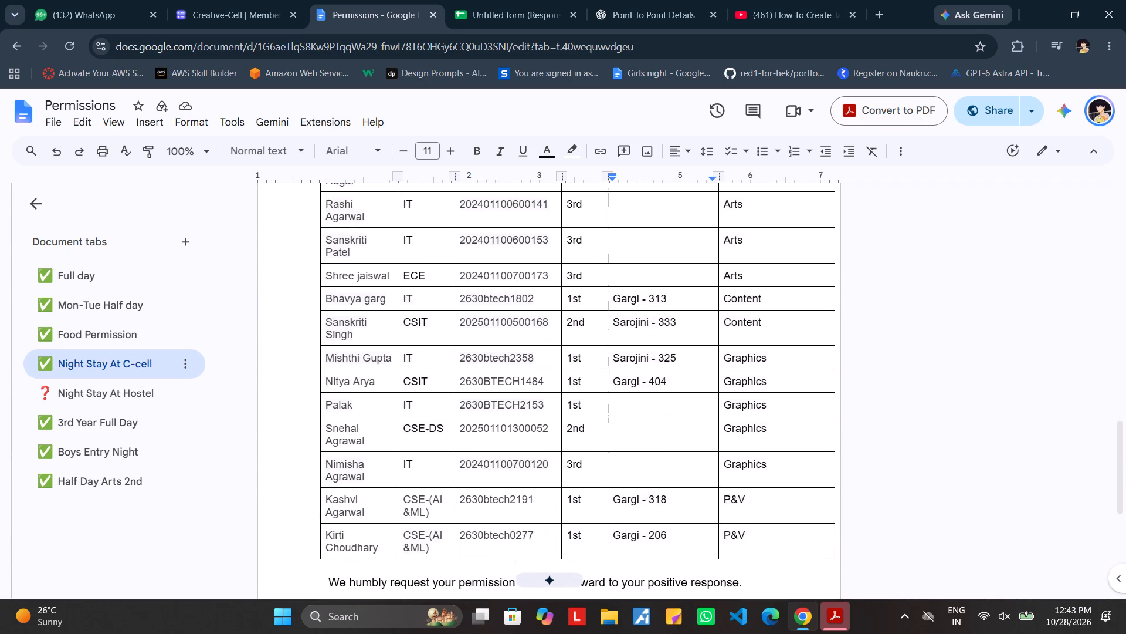
scroll(572, 451, down, 1)
scroll(572, 451, up, 4)
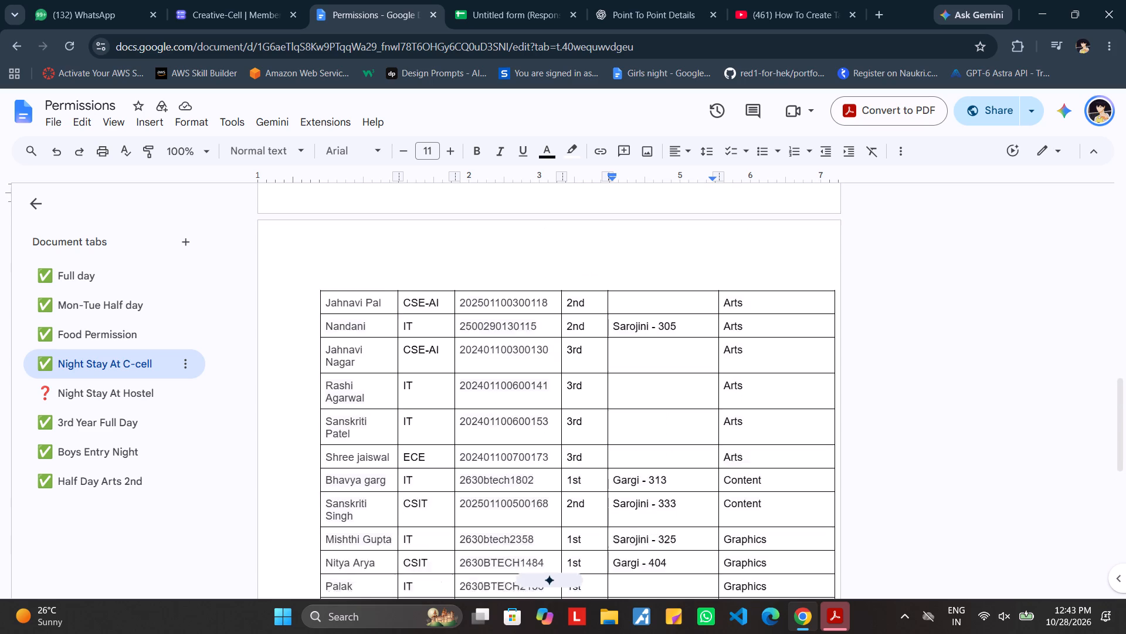
scroll(572, 451, up, 2)
scroll(476, 337, down, 1)
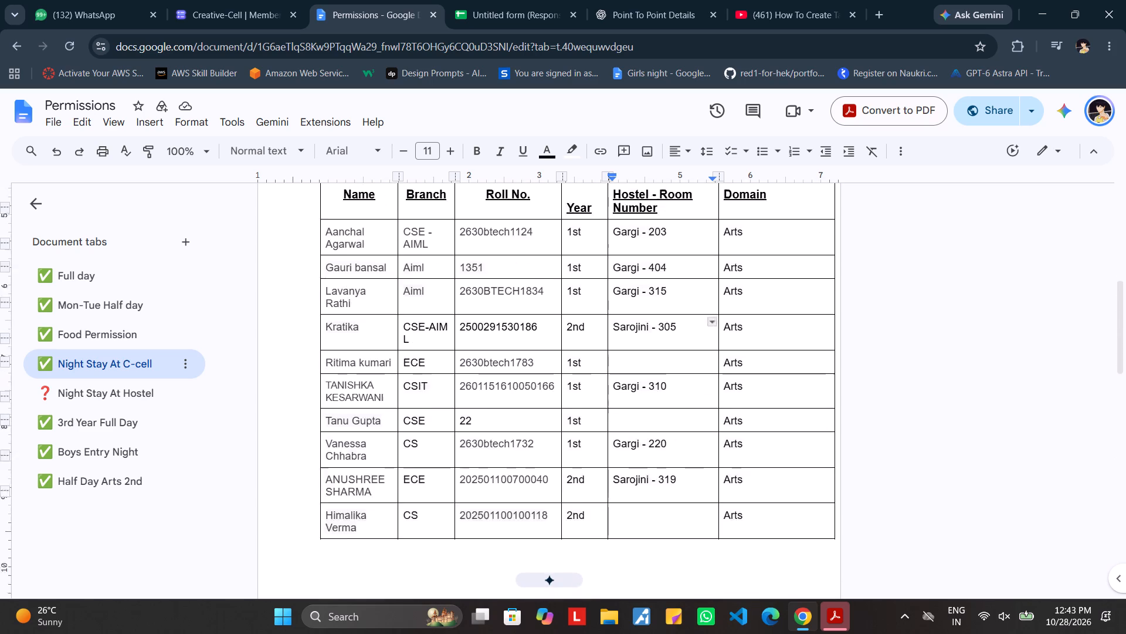
Paste the copied hostel entry for the 2nd-year CSE-AI Arts student and change it to "Sarojini - 340".
scroll(476, 337, down, 3)
click(626, 244)
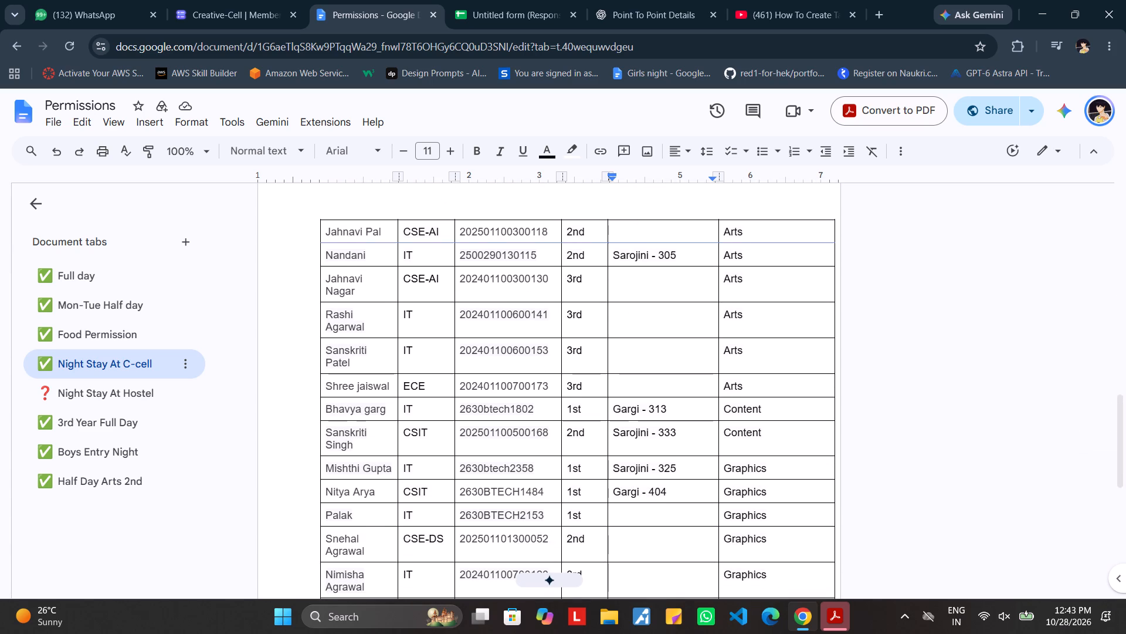
click(629, 235)
key(ctrl+v)
key(BackSpace)
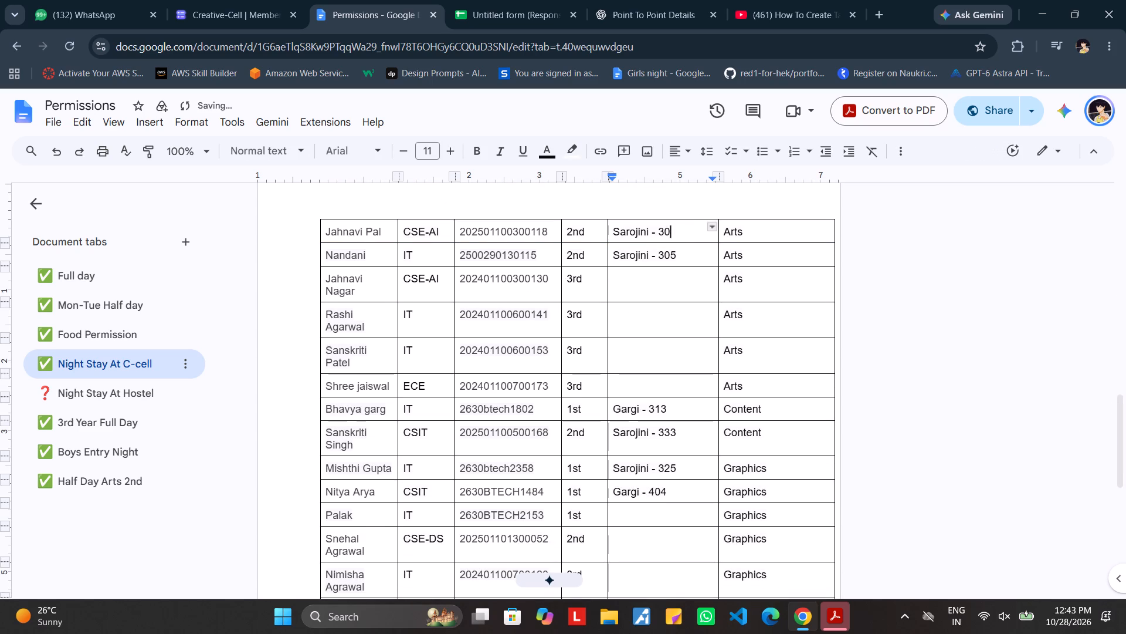
key(BackSpace)
key(0)
key(BackSpace)
text(40)
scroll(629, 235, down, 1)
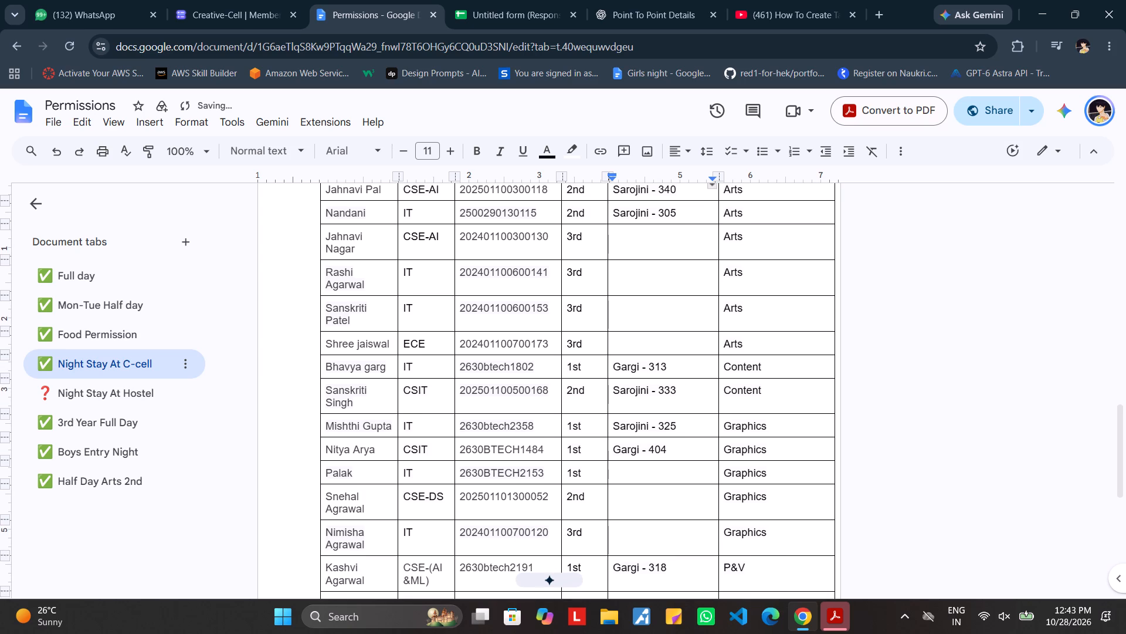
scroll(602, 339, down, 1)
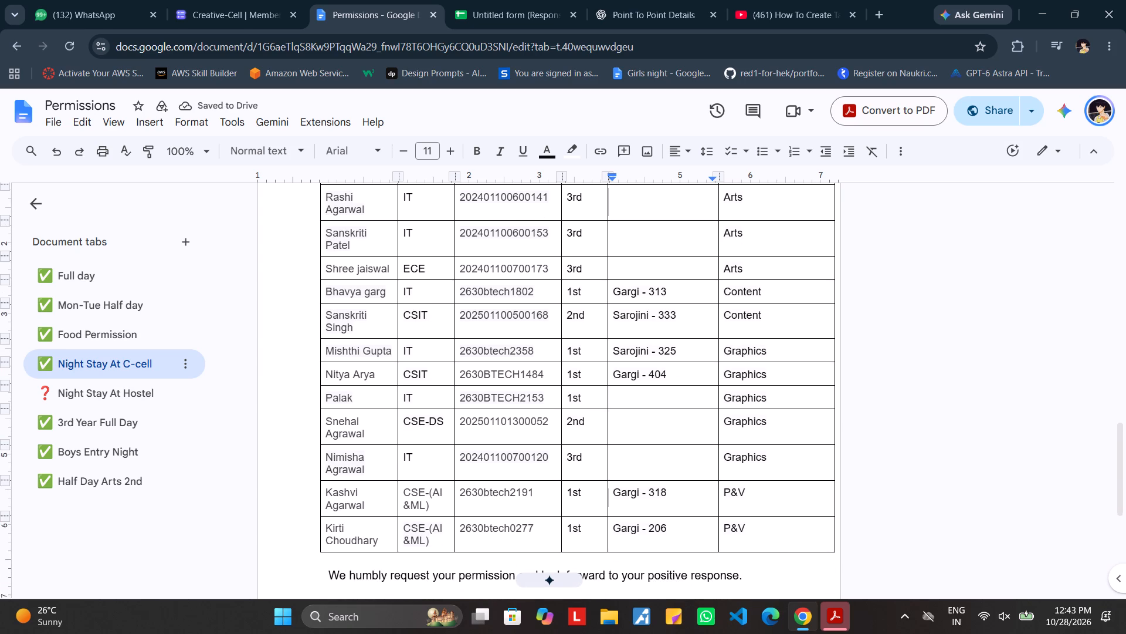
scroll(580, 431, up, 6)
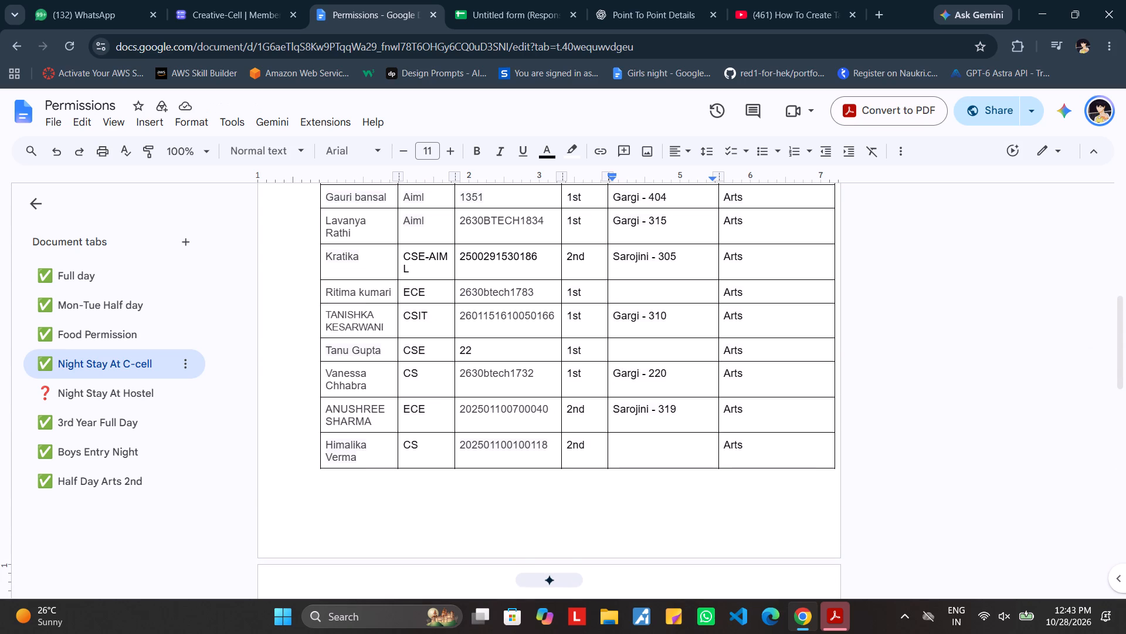
Paste the copied hostel entry for the 2nd-year CS student in the Arts domain and change it to "Sarojini - 015".
click(676, 458)
key(ctrl+v)
key(BackSpace)
key(BackSpace)
key(BackSpace)
text(015)
Paste the copied hostel entry for the 3rd-year CSE-AI student in the Arts domain and change it to "Sarojini - 110".
scroll(676, 458, up, 1)
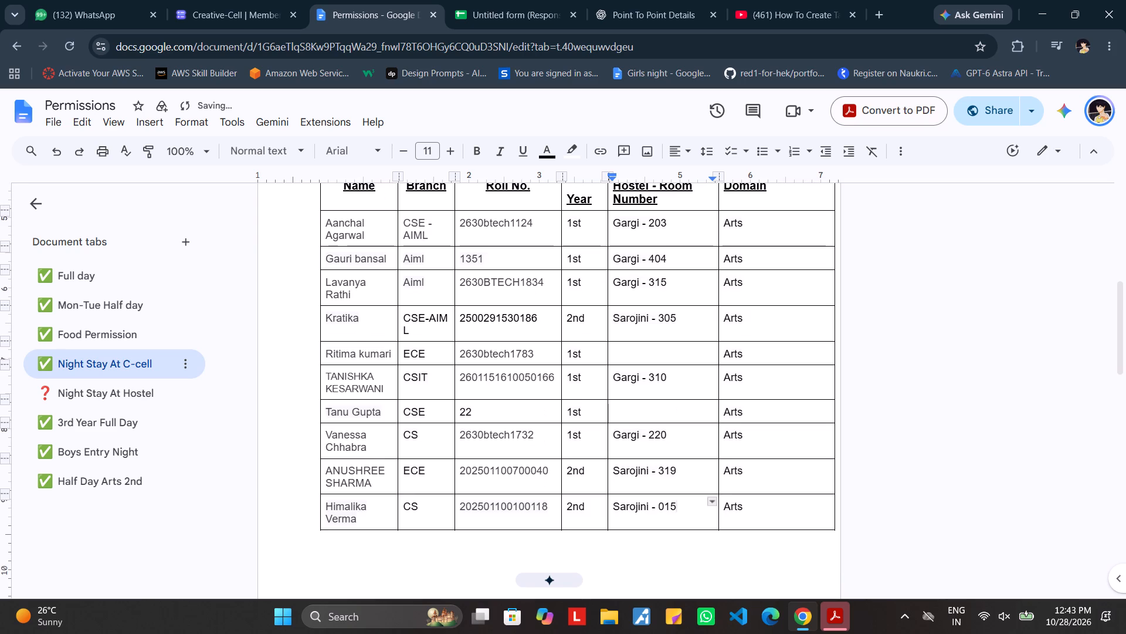
scroll(676, 458, down, 4)
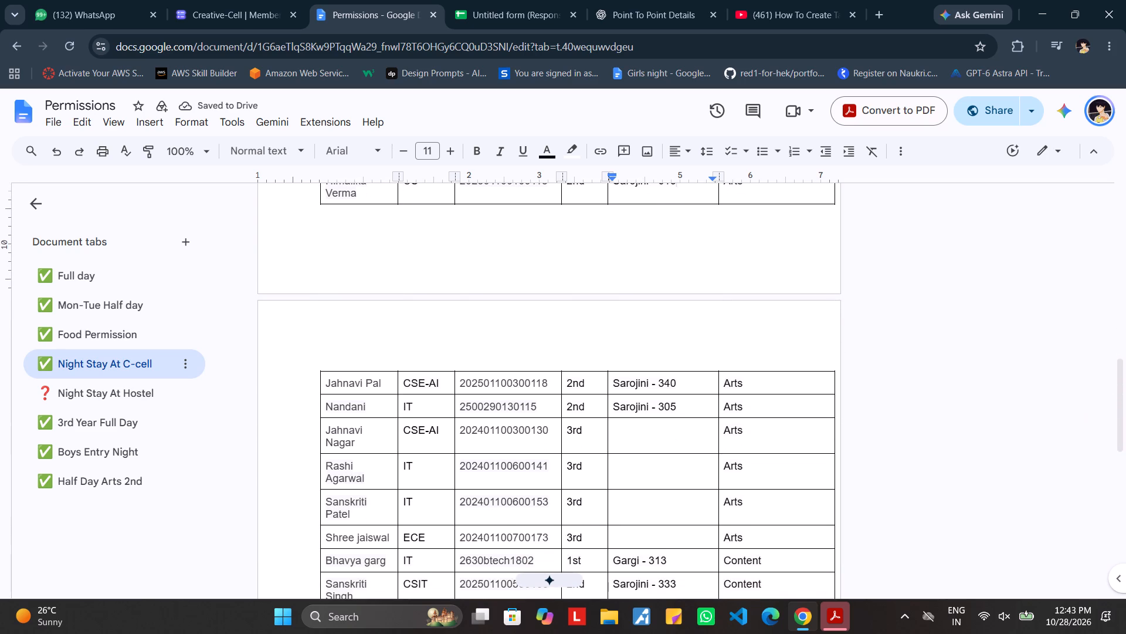
click(649, 452)
click(649, 435)
key(ctrl+v)
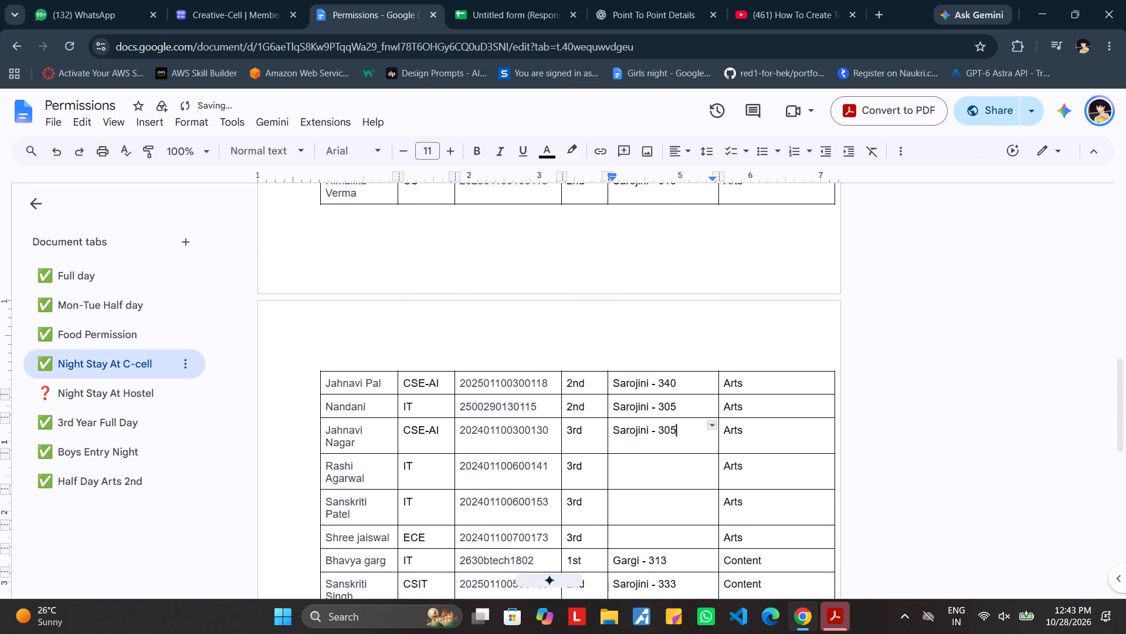
key(BackSpace)
key(BackSpace)
key(BackSpace)
text(110)
Paste the copied hostel entry for the second of the two 3rd-year IT Arts students and change it to "Sarojini - 101".
scroll(649, 435, down, 1)
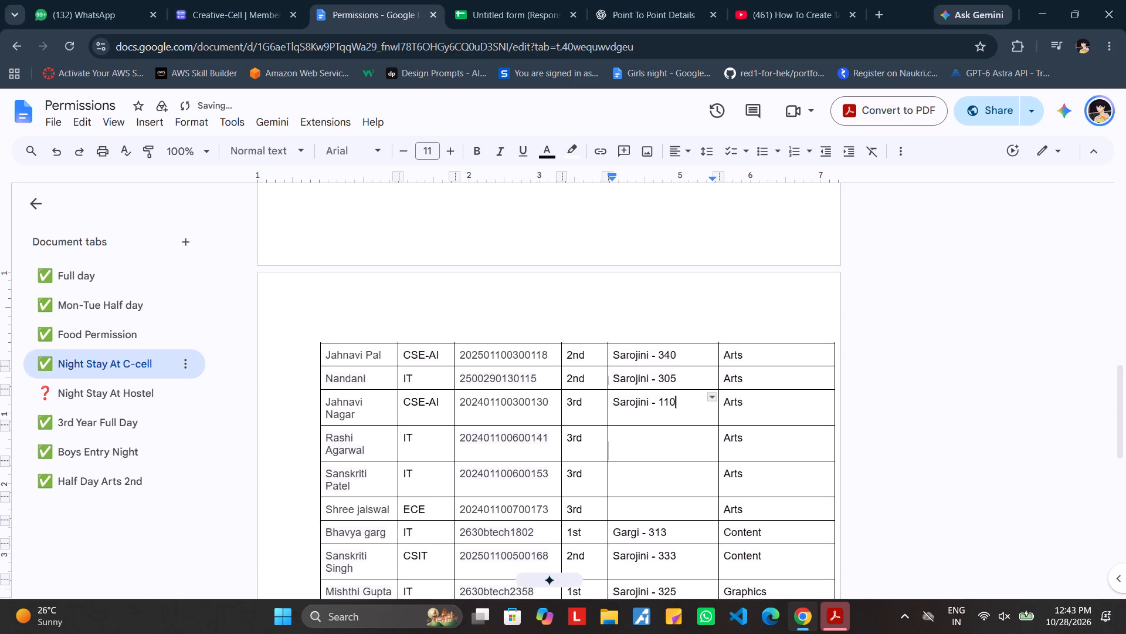
click(643, 481)
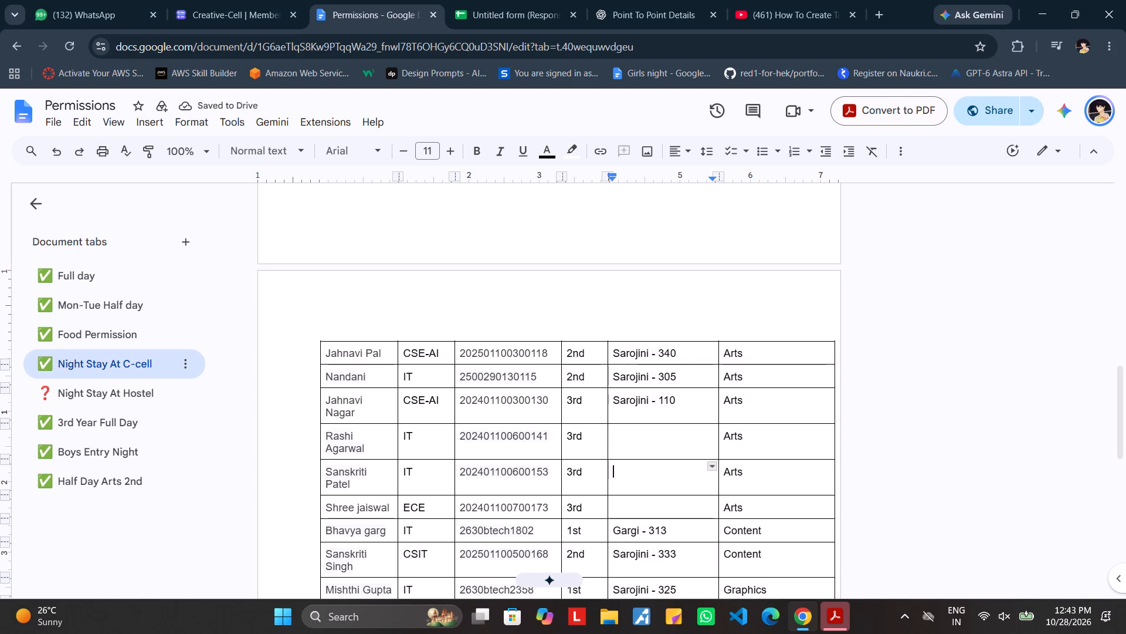
key(ctrl+v)
key(BackSpace)
key(BackSpace)
key(BackSpace)
text(101)
Paste the copied hostel entry for the first of the two 3rd-year IT Arts students and change it to "Sarojini - 138".
scroll(643, 481, down, 1)
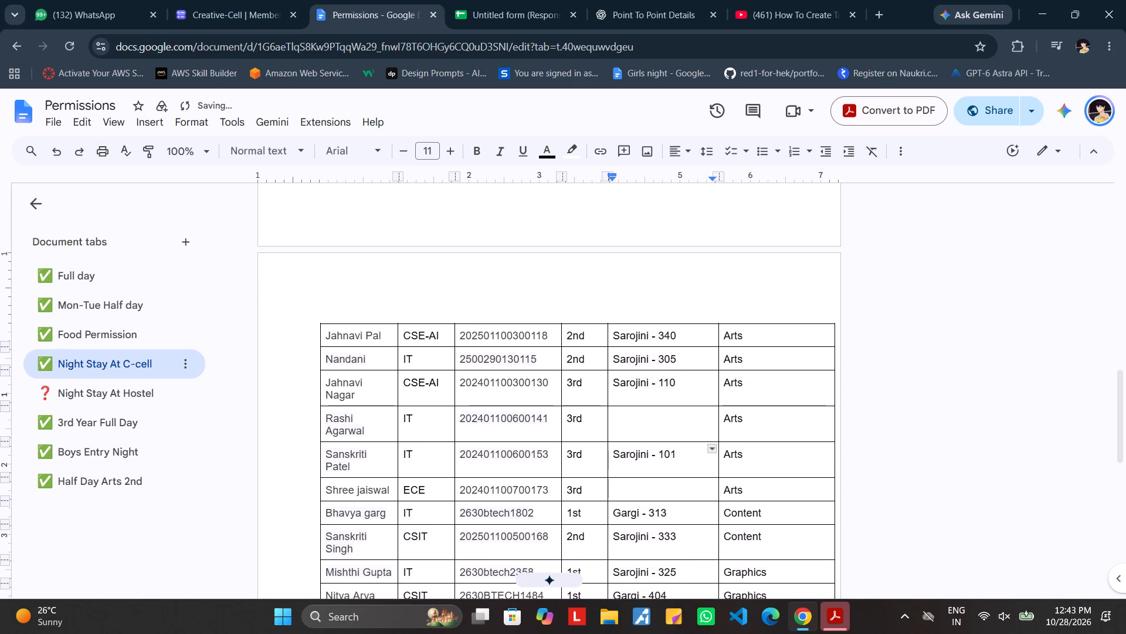
click(661, 420)
key(ctrl+v)
key(BackSpace)
key(BackSpace)
key(BackSpace)
text(13)
key(8)
Paste the copied hostel entry for the 2nd-year CSE-DS student in the Graphics domain and change it to "Sarojini - 310".
scroll(661, 420, down, 1)
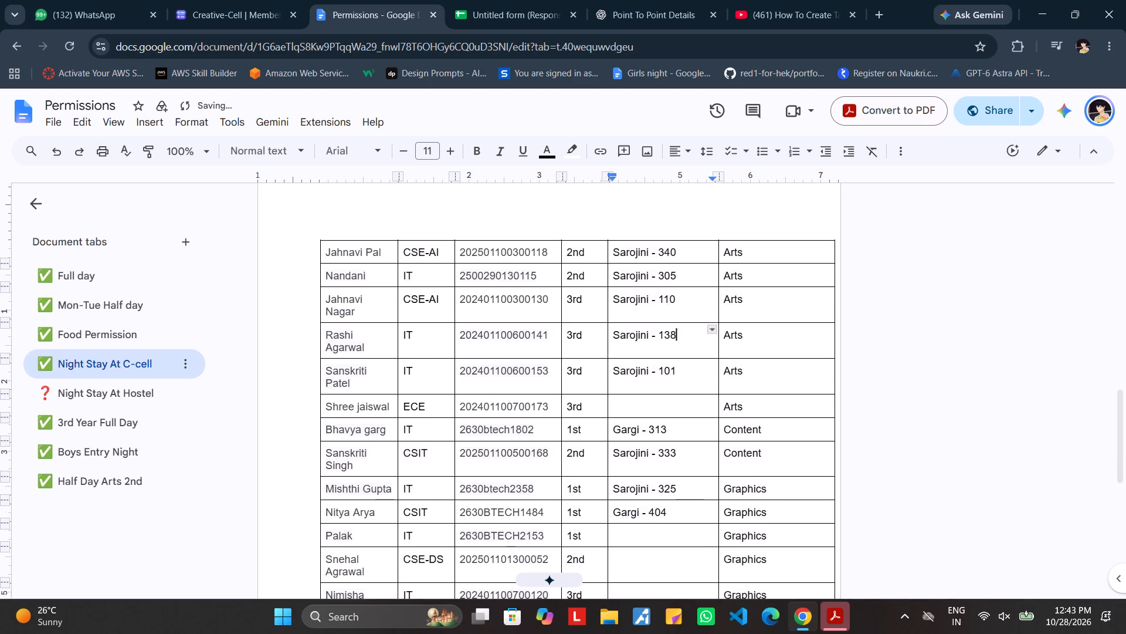
scroll(663, 368, down, 2)
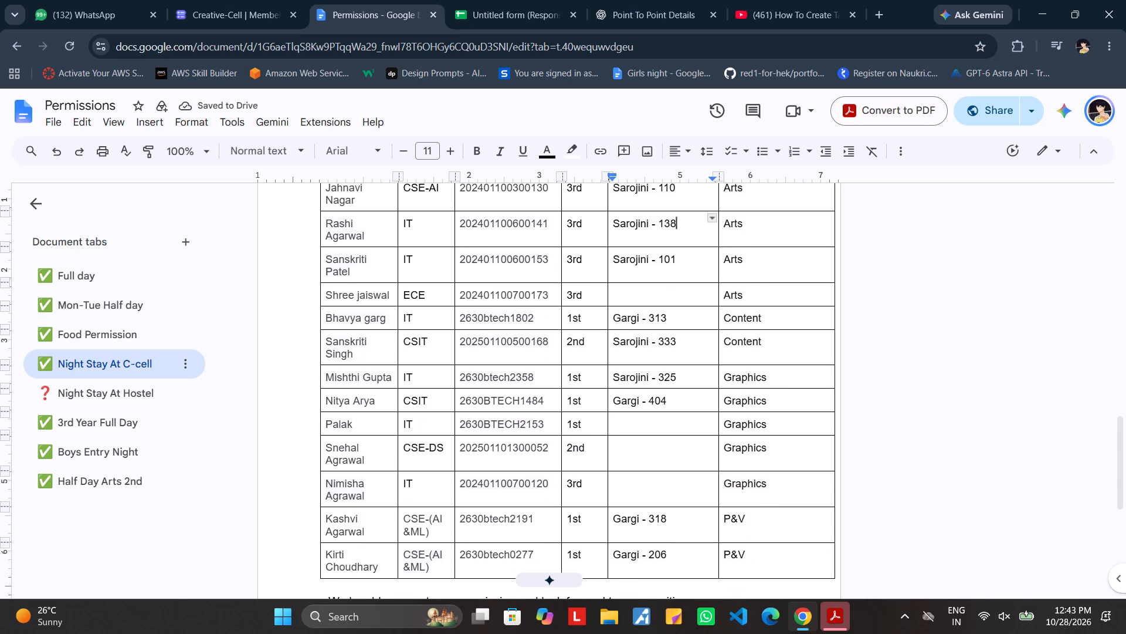
click(635, 439)
key(ctrl+v)
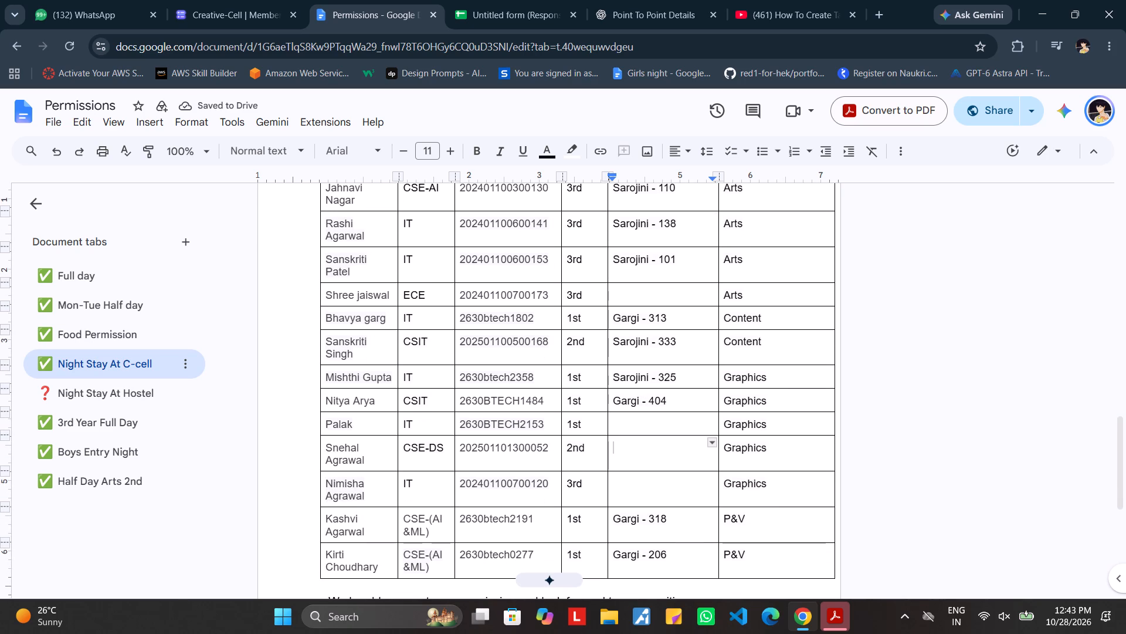
key(BackSpace)
key(BackSpace)
text(10)
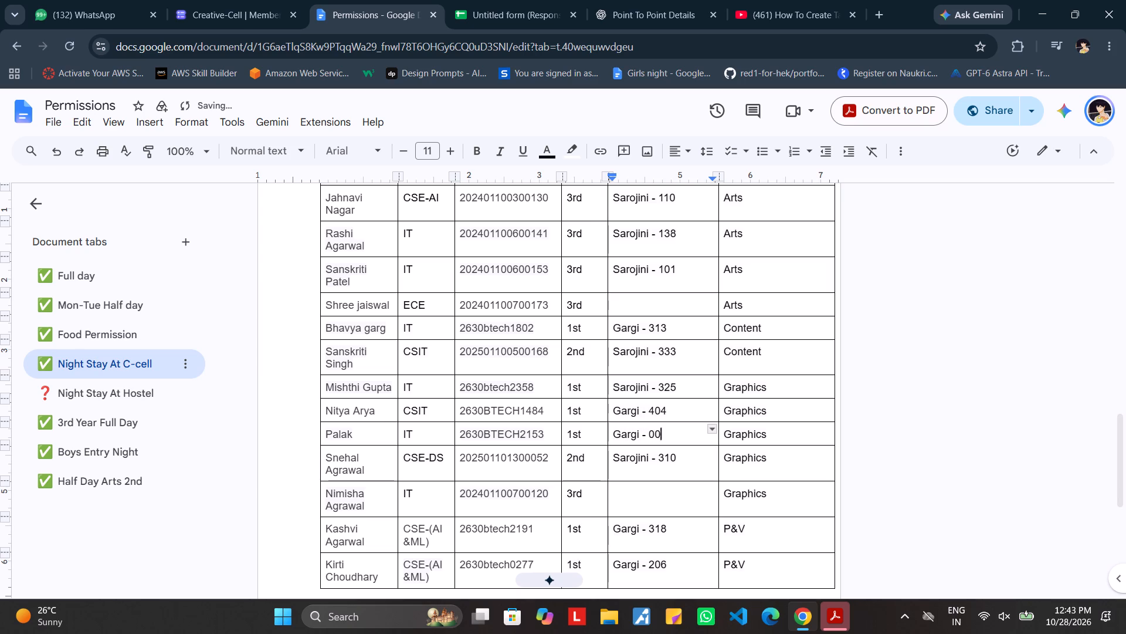
Enter "Saraswati - " as the hostel for the 3rd-year ECE student in the Arts domain.
scroll(616, 434, down, 1)
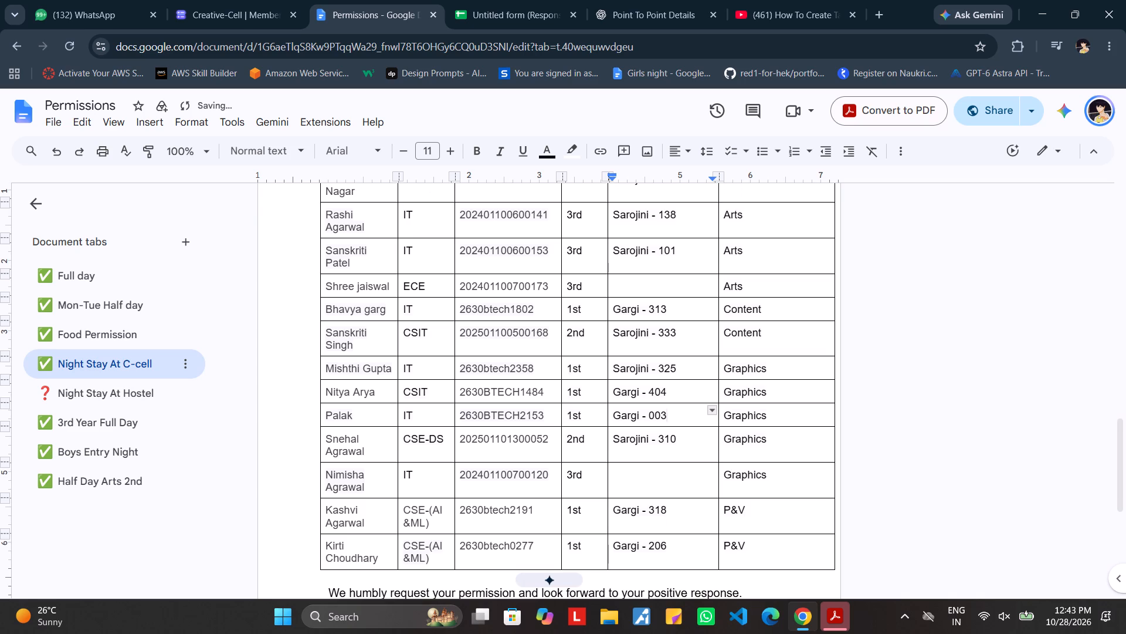
scroll(596, 434, up, 1)
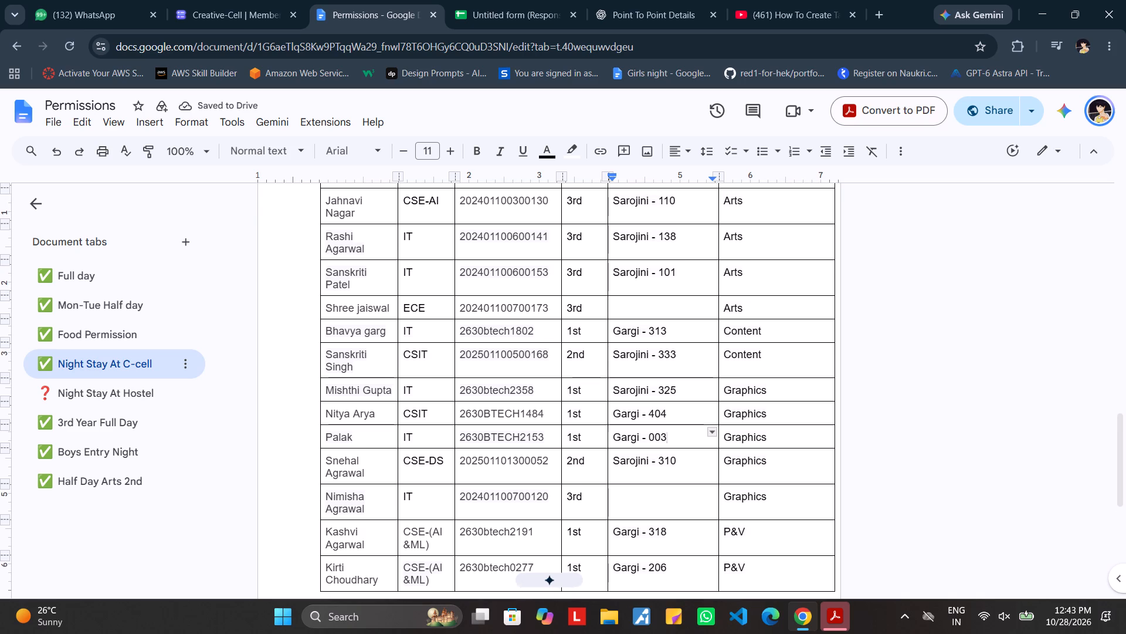
scroll(405, 392, down, 1)
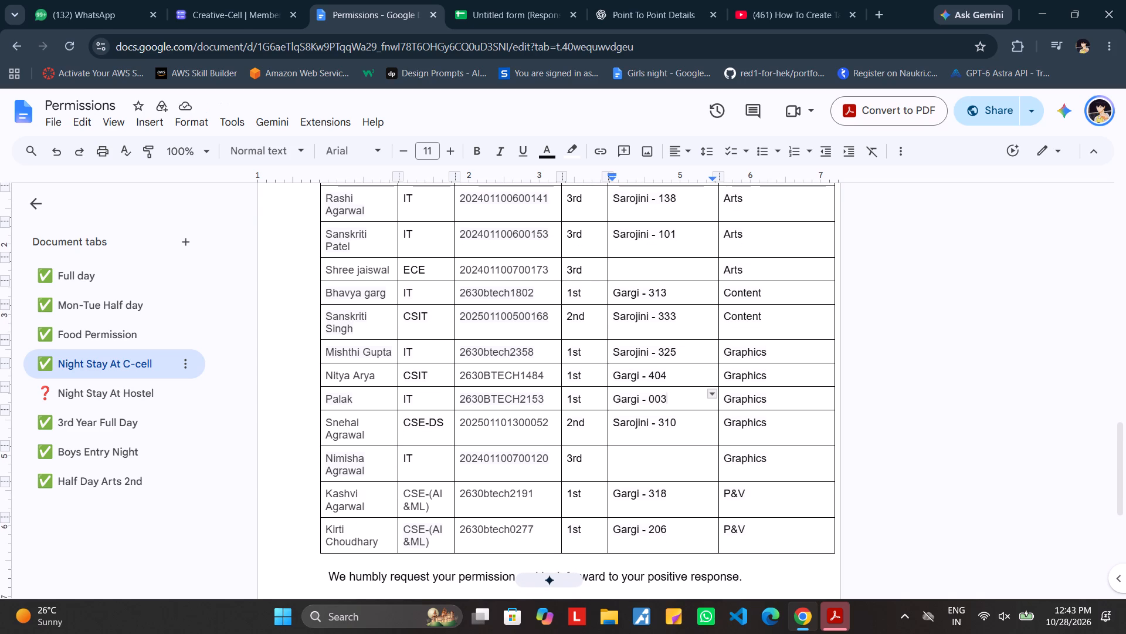
click(632, 459)
scroll(632, 459, up, 1)
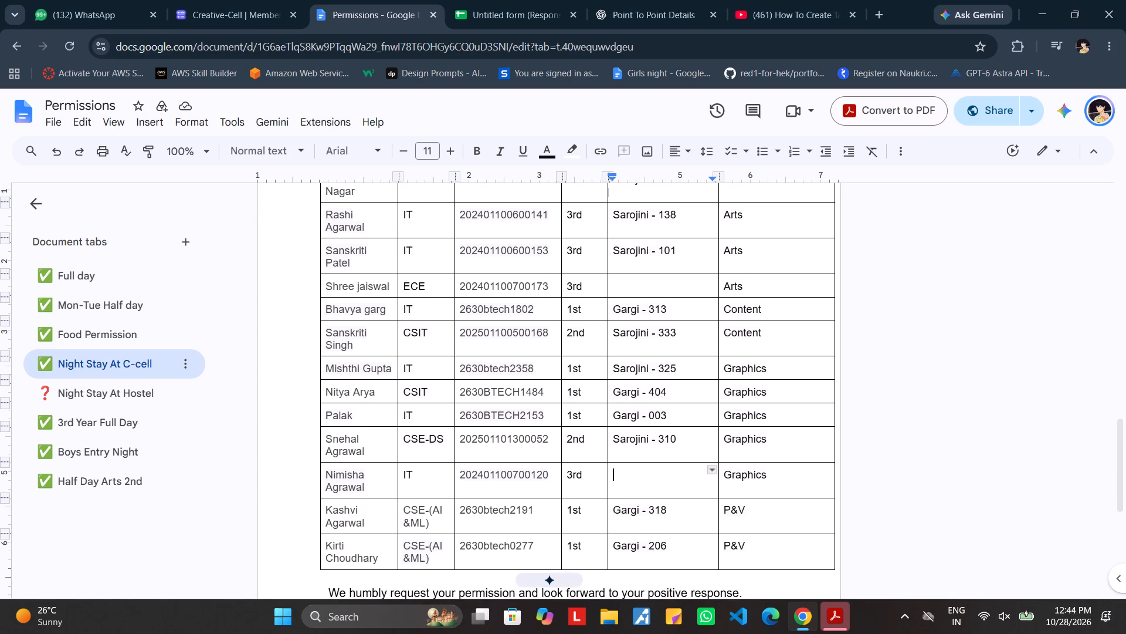
scroll(632, 459, up, 1)
click(626, 284)
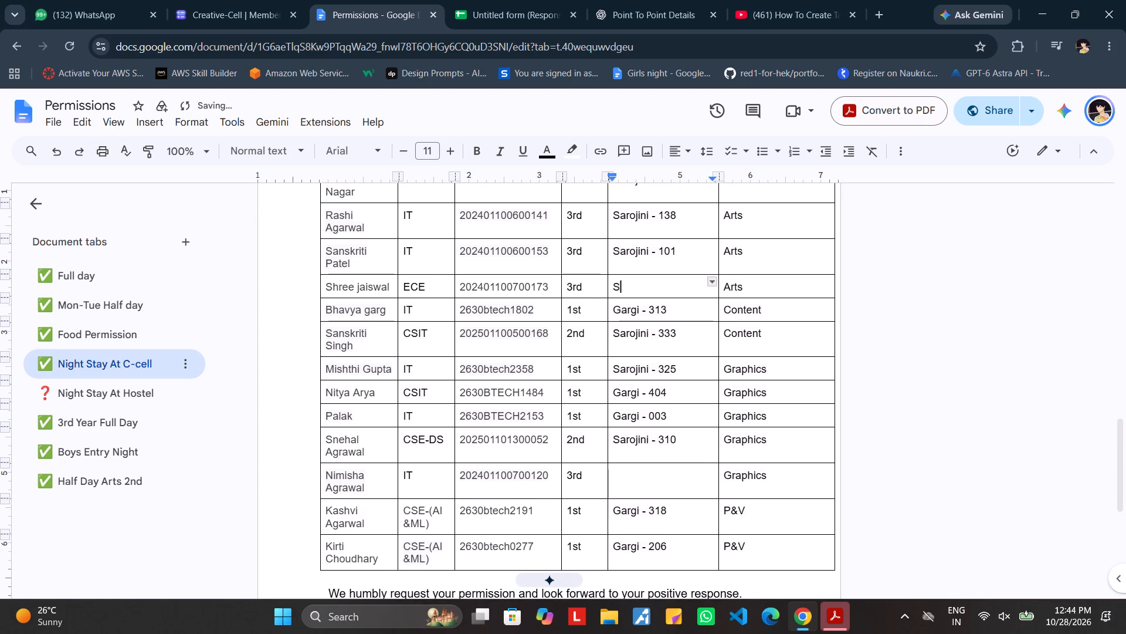
text(araswati)
key(space)
text(-)
key(space)
Copy the "Saraswati - " text for reuse and complete the 3rd-year ECE Arts student's entry with room number 520.
drag(677, 285, 599, 280)
drag(649, 286, 670, 288)
click(670, 288)
drag(670, 288, 624, 282)
key(ctrl+c)
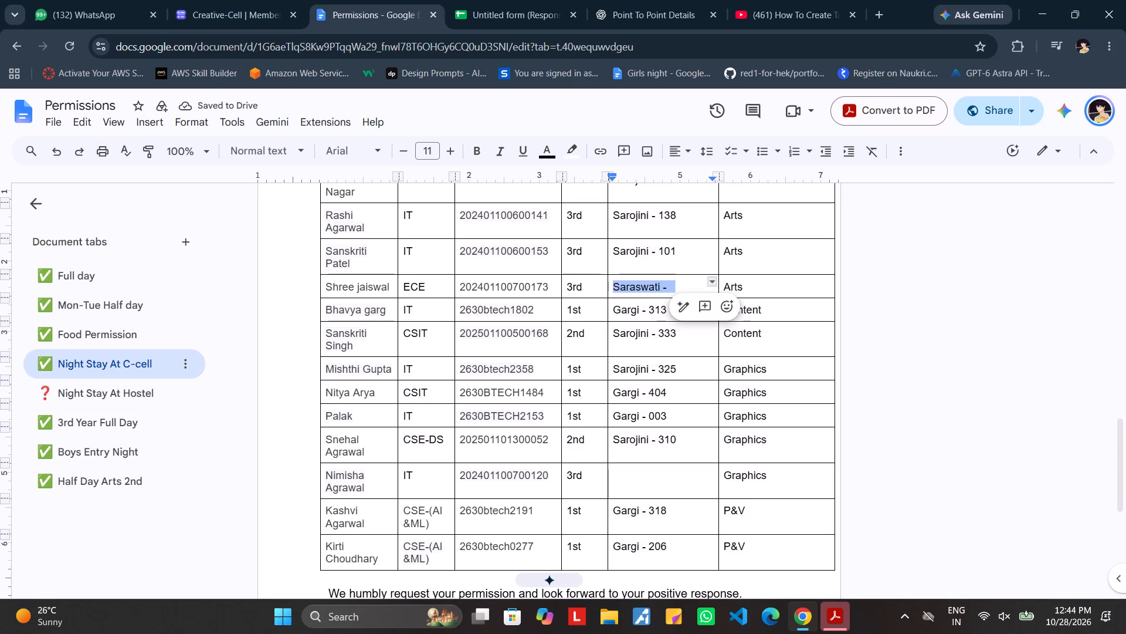
click(689, 284)
text(520)
Review the student table for missing hostel entries and read through the letter's subject and request paragraphs.
scroll(689, 284, down, 1)
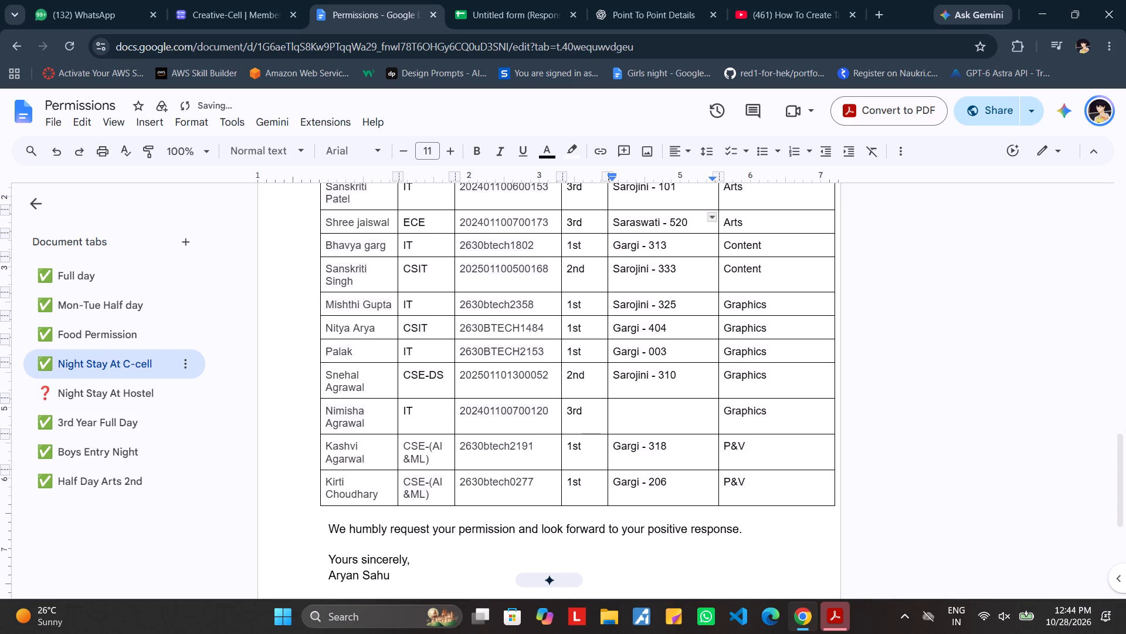
scroll(594, 300, up, 5)
scroll(395, 466, down, 1)
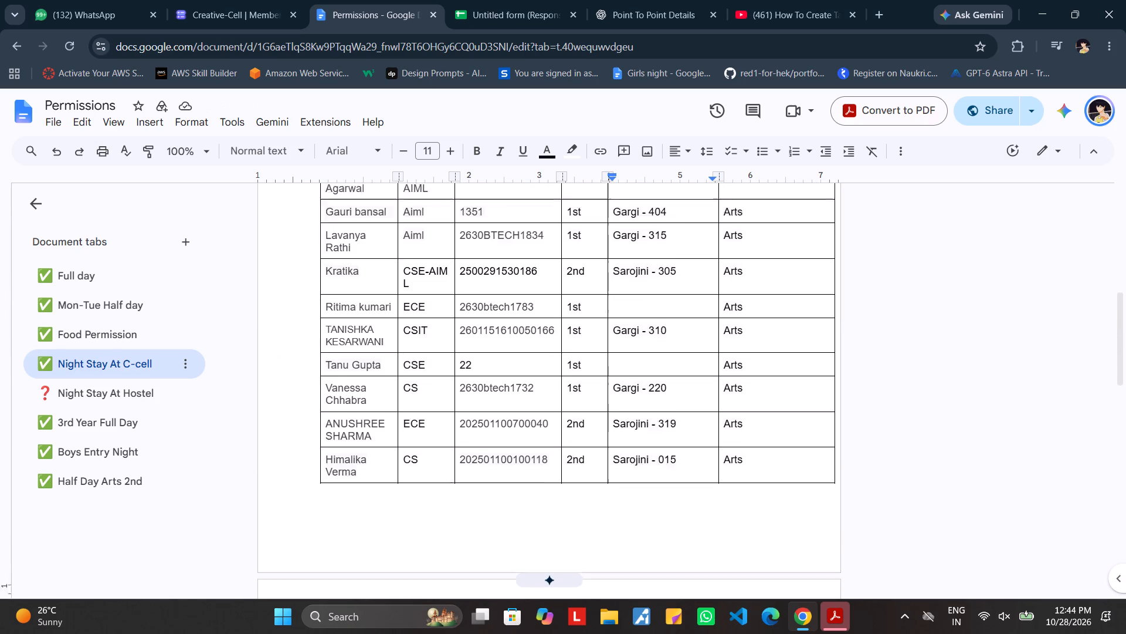
scroll(395, 466, down, 3)
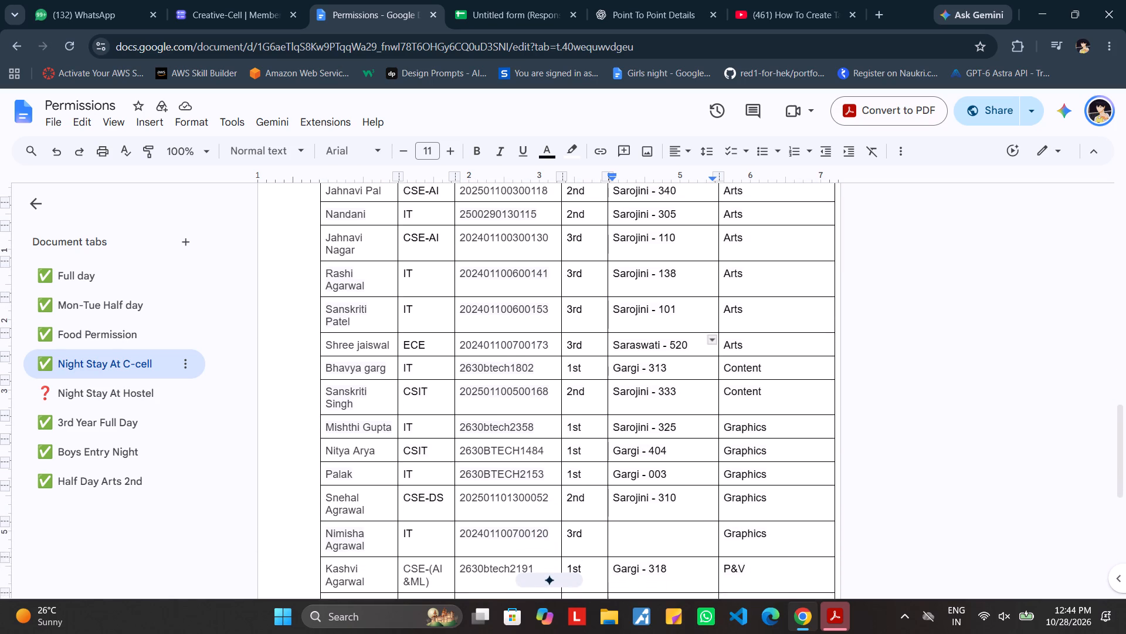
scroll(395, 466, down, 2)
scroll(395, 466, up, 1)
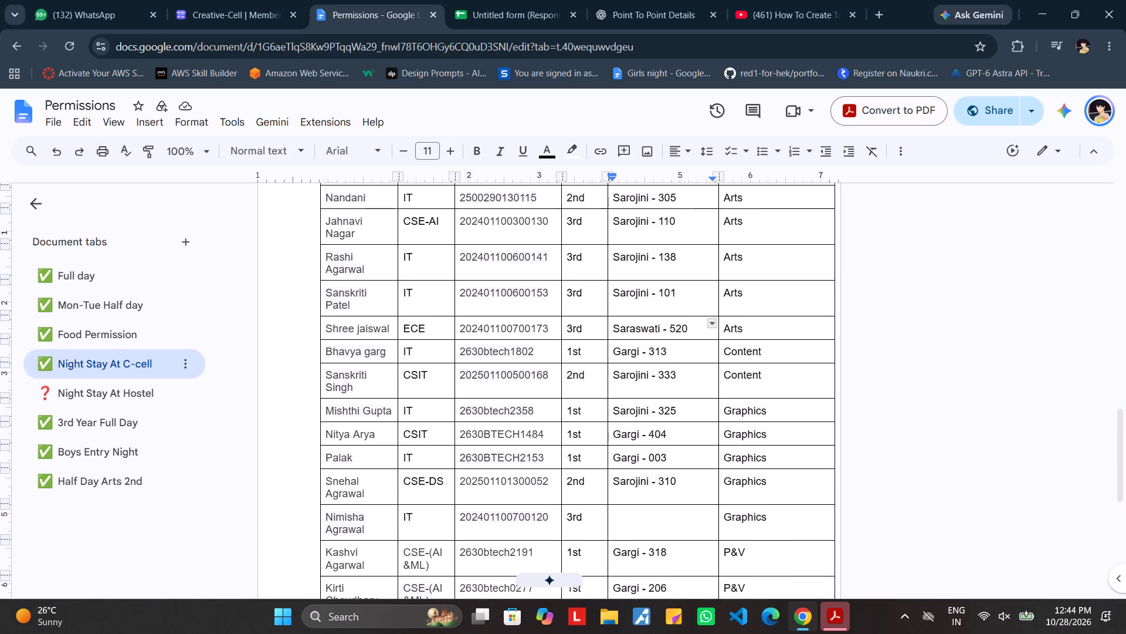
scroll(395, 466, up, 3)
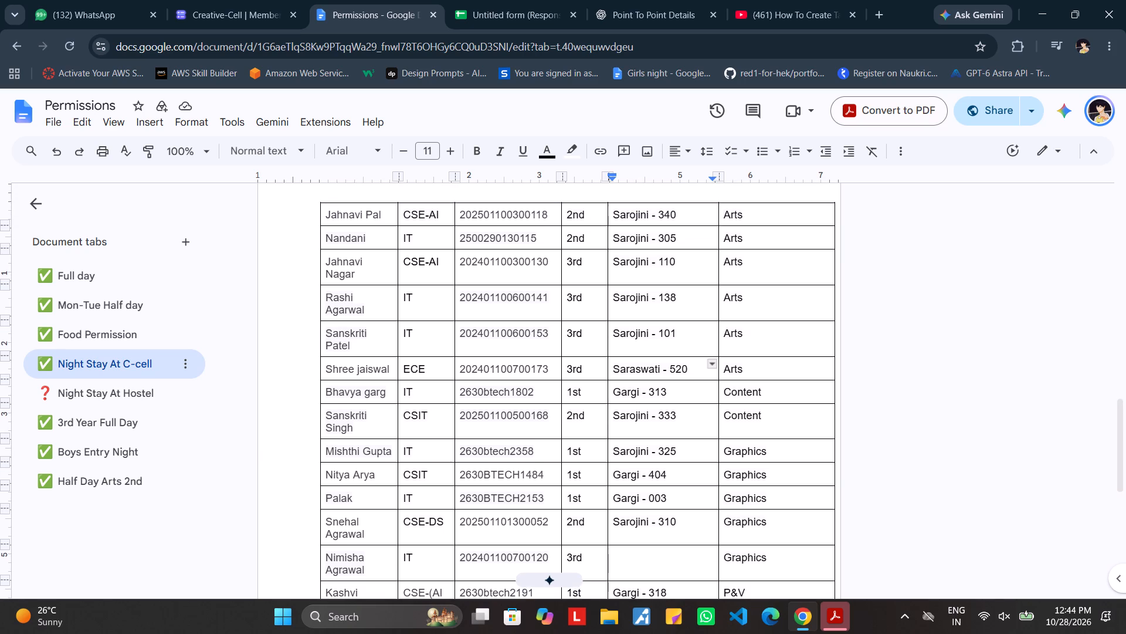
scroll(395, 466, up, 4)
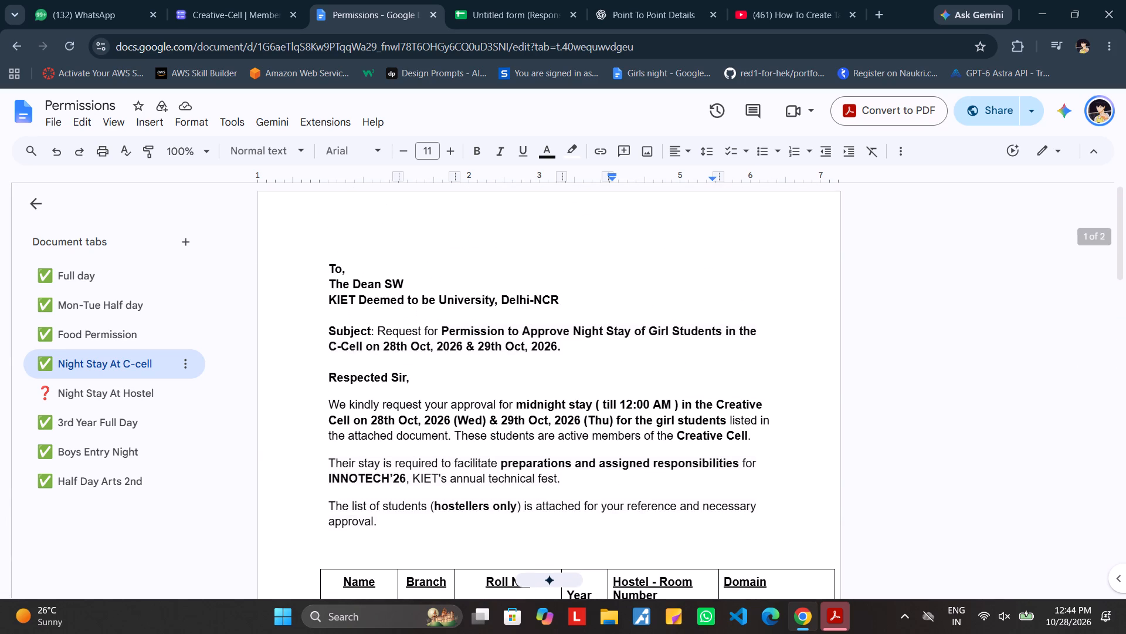
scroll(530, 347, down, 1)
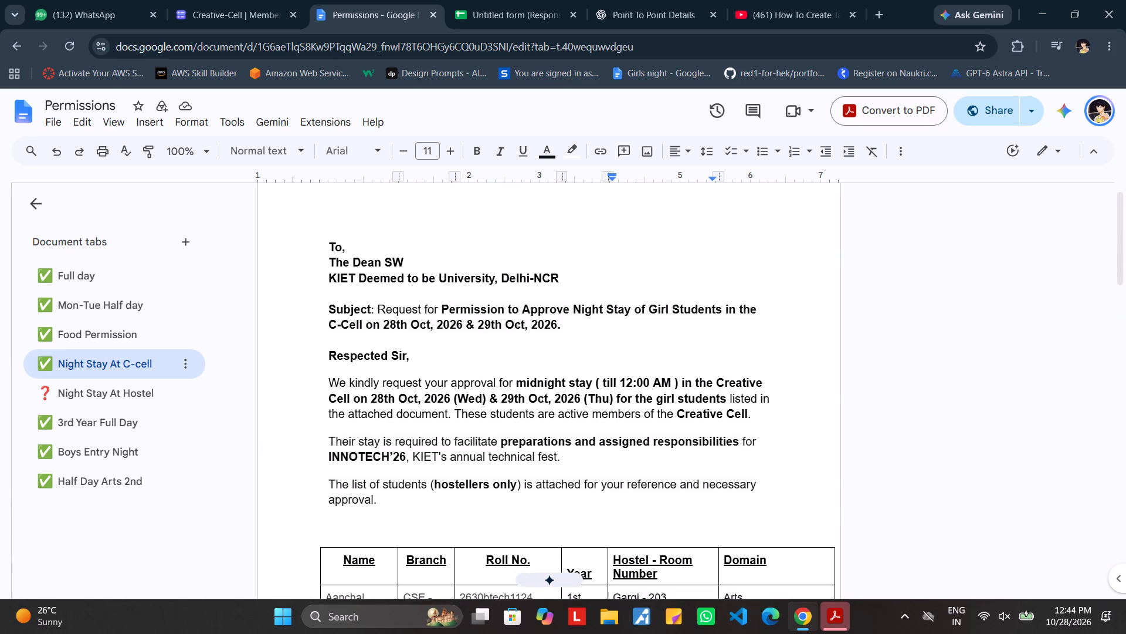
scroll(530, 347, down, 1)
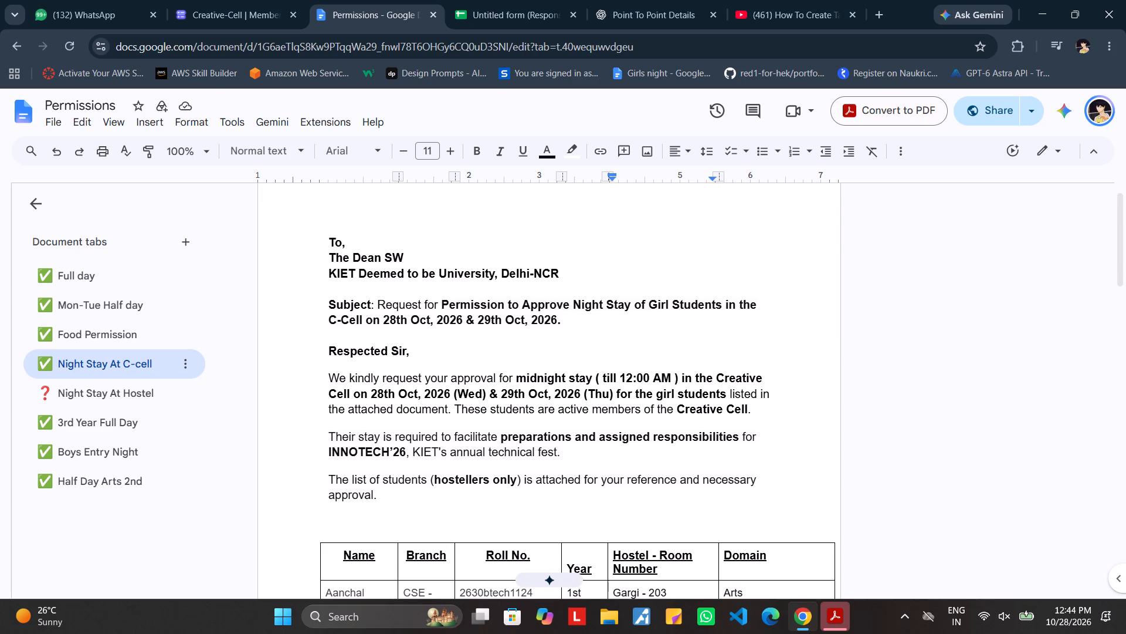
scroll(530, 347, down, 2)
scroll(530, 347, up, 1)
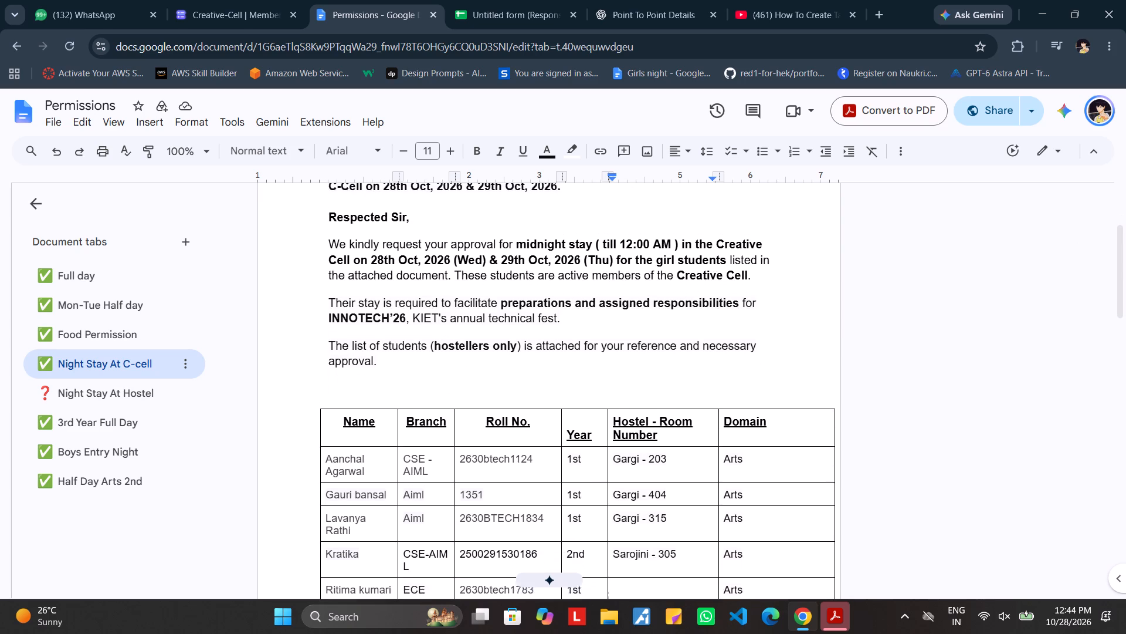
scroll(530, 347, up, 1)
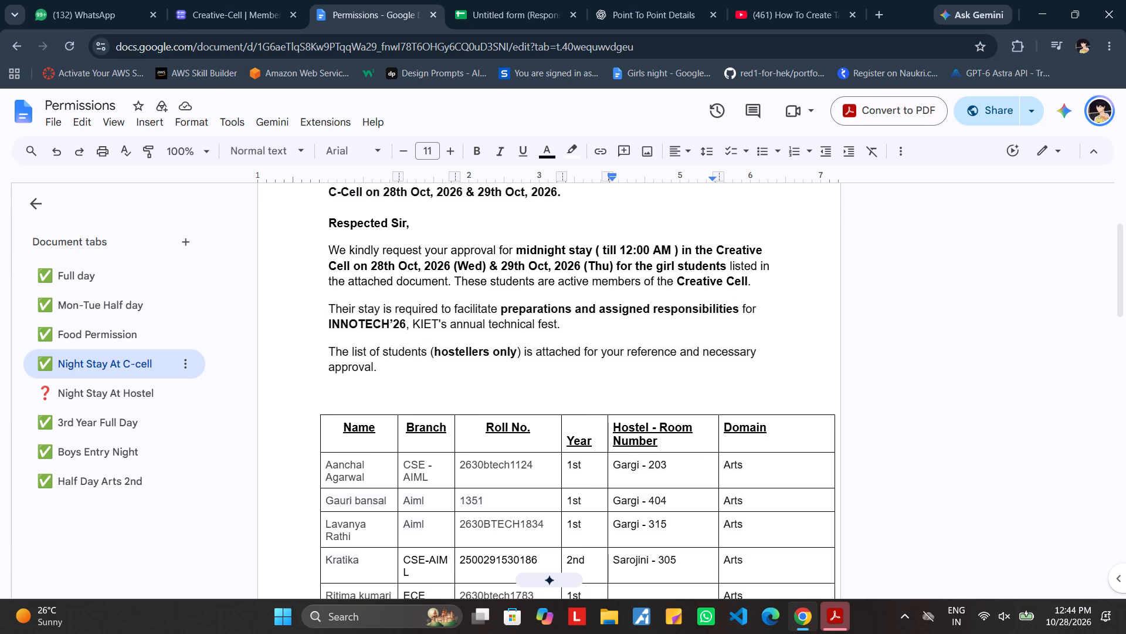
Change the end time of the midnight stay in the request paragraph to 2:00 AM.
click(627, 251)
key(BackSpace)
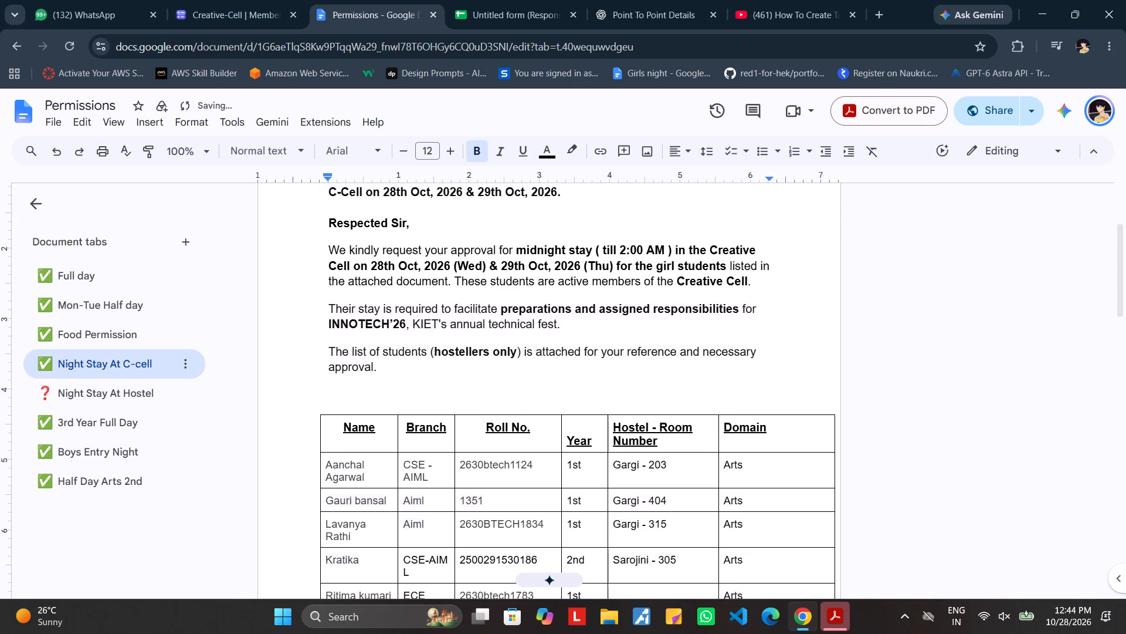
Remove "& 29th Oct, 2026 (Thu)" from the request paragraph, keeping only the 28th Oct, 2026 (Wed) date.
double_click(497, 267)
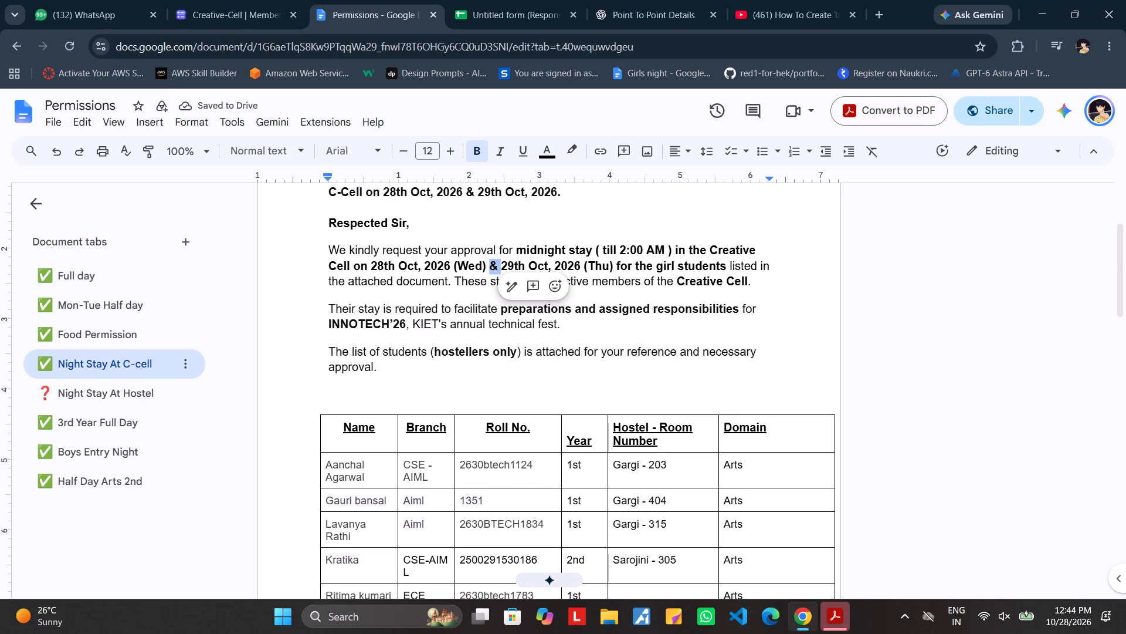
drag(611, 265, 519, 261)
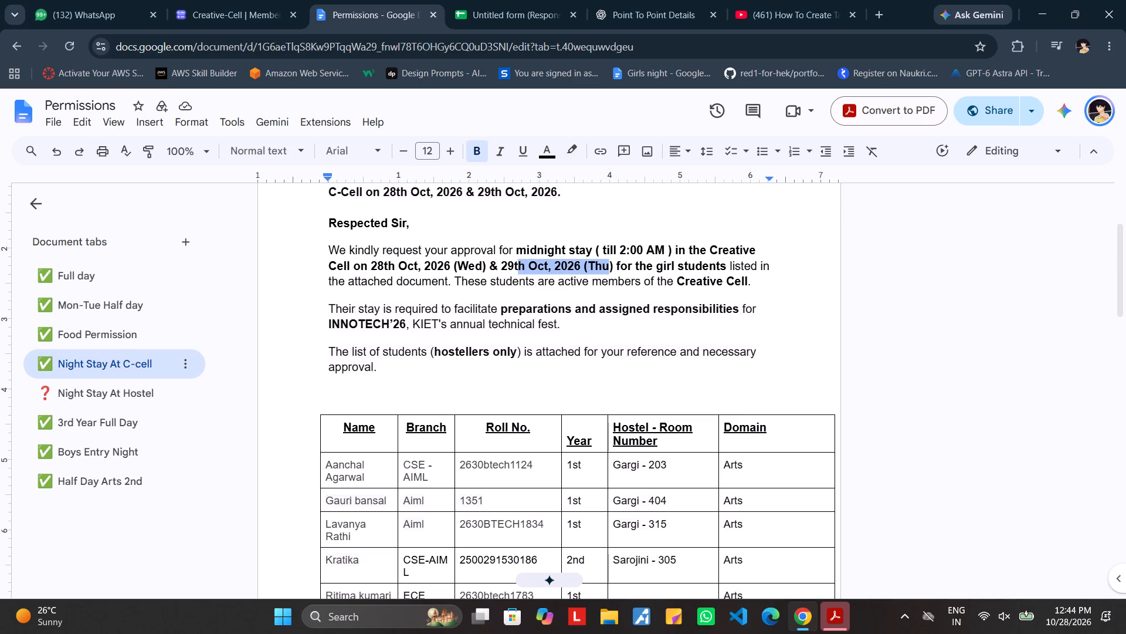
drag(519, 261, 503, 260)
key(BackSpace)
key(Right)
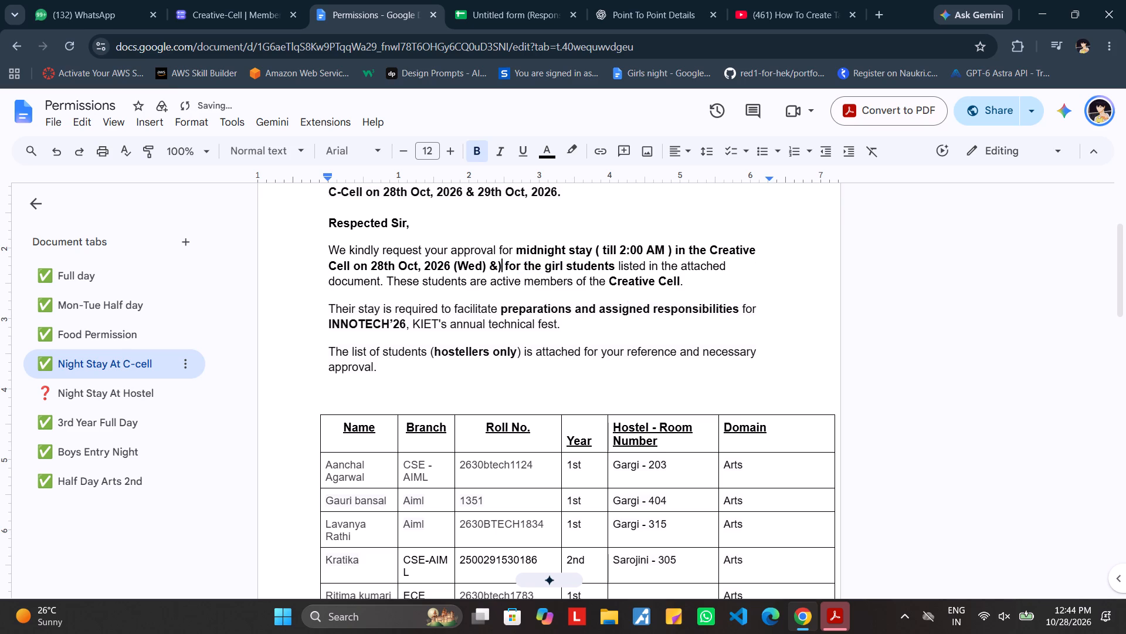
key(BackSpace)
key(BackSpace)
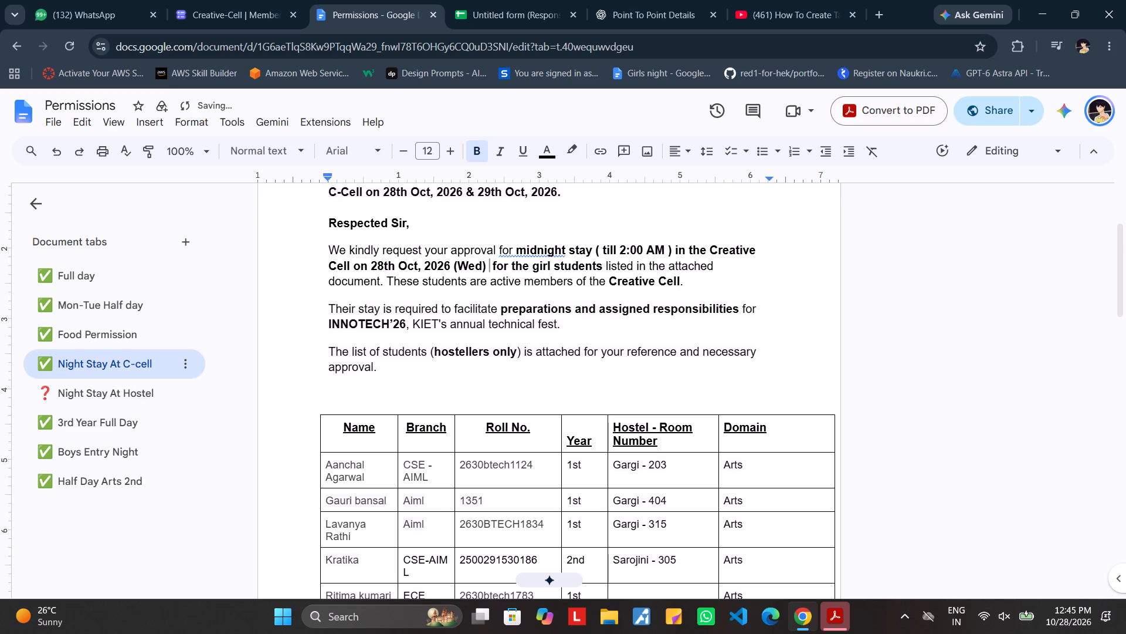
scroll(558, 333, down, 1)
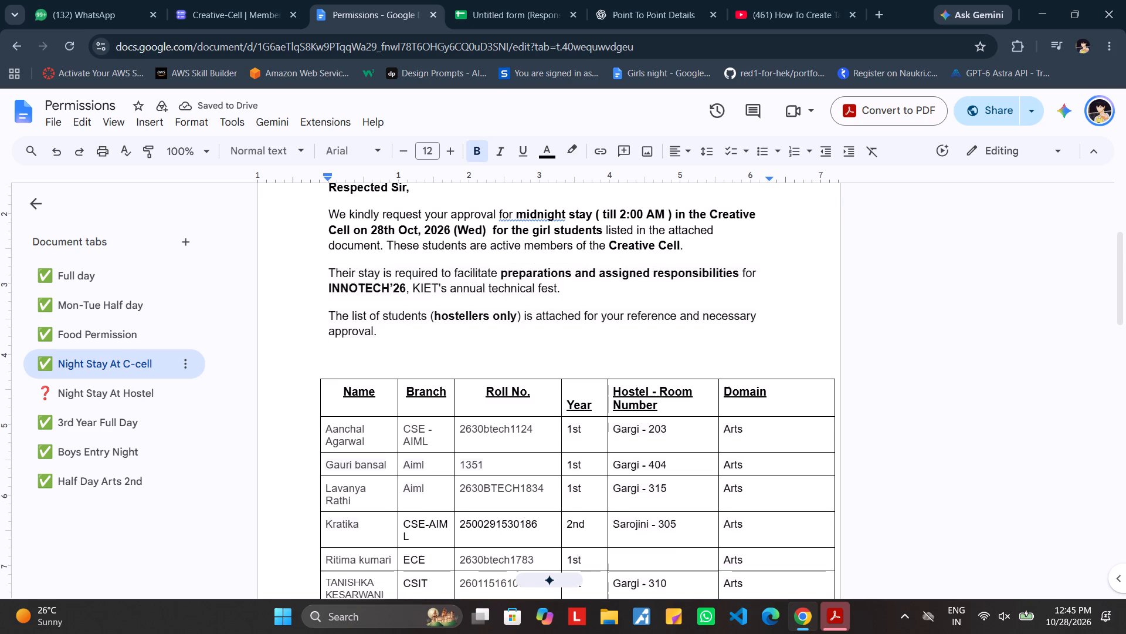
Replace the student's name in the 3rd-year IT Graphics row that has no hostel entry with the new student's name.
scroll(558, 333, down, 1)
scroll(617, 379, down, 2)
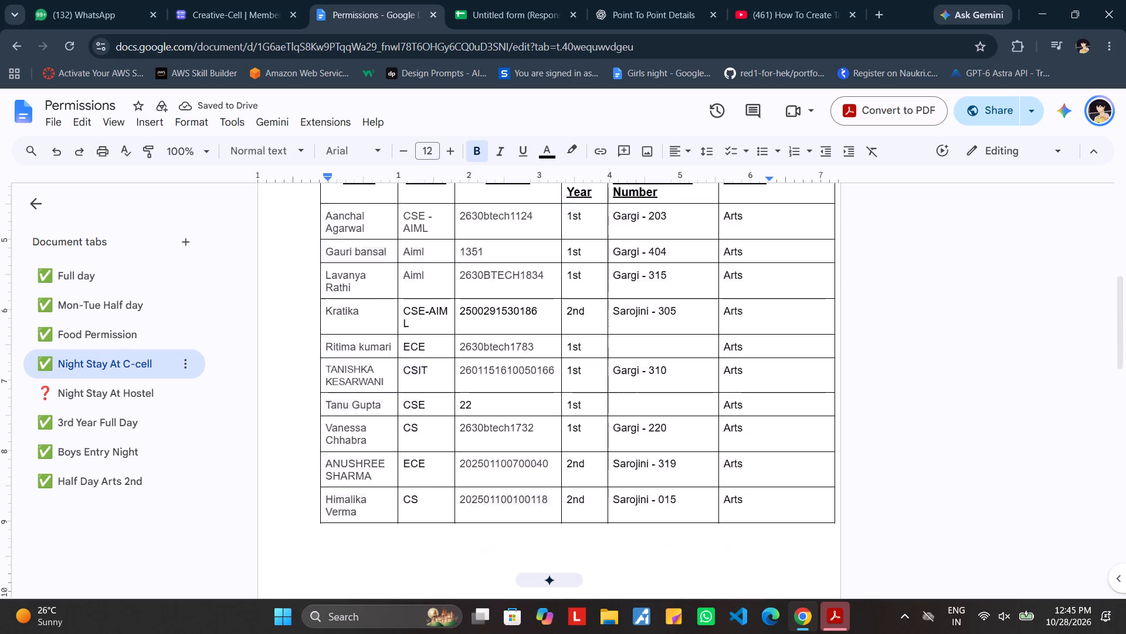
scroll(617, 379, down, 2)
scroll(422, 460, down, 1)
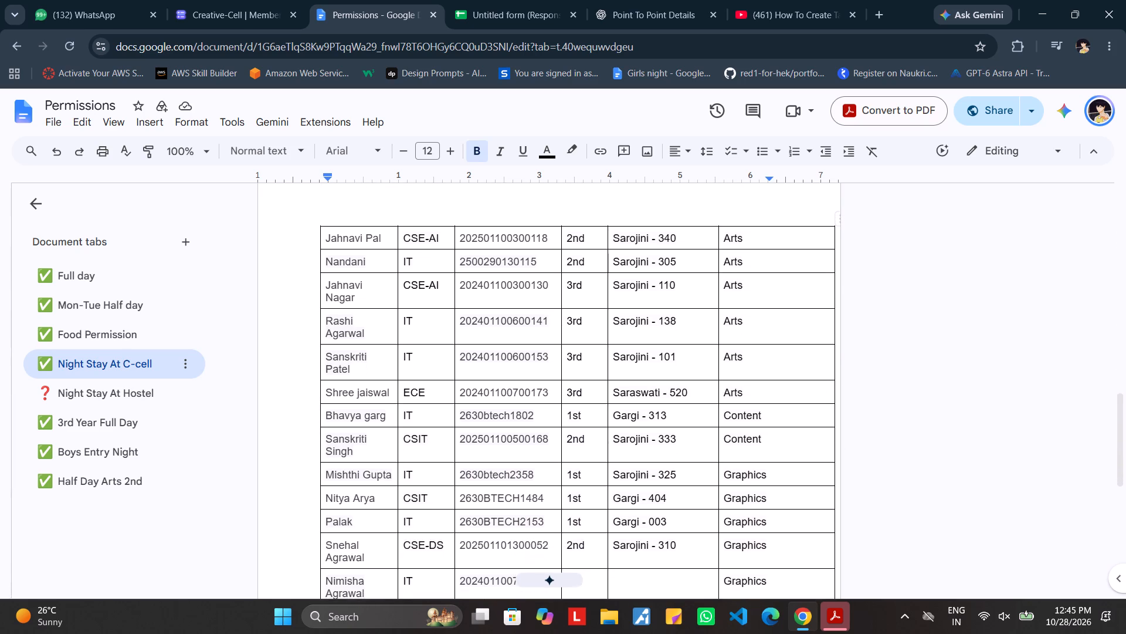
scroll(422, 460, down, 2)
click(374, 524)
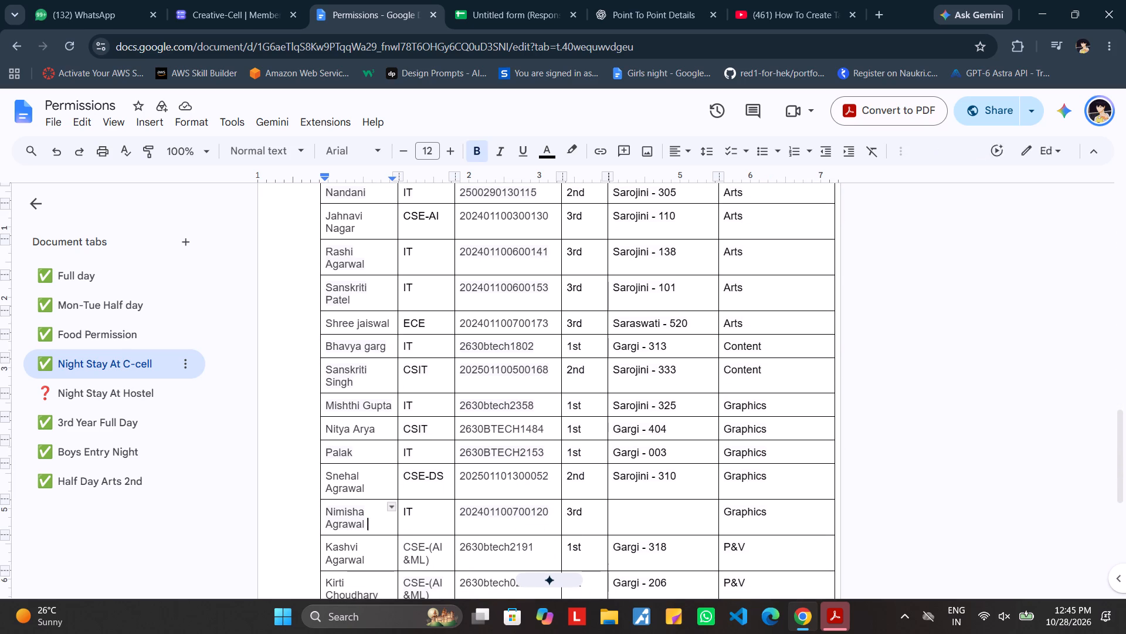
key(BackSpace)
key(BackSpace)
key(BackSpace)
key(BackSpace)
key(BackSpace)
key(BackSpace)
key(BackSpace)
key(BackSpace)
key(BackSpace)
key(BackSpace)
key(BackSpace)
key(BackSpace)
key(BackSpace)
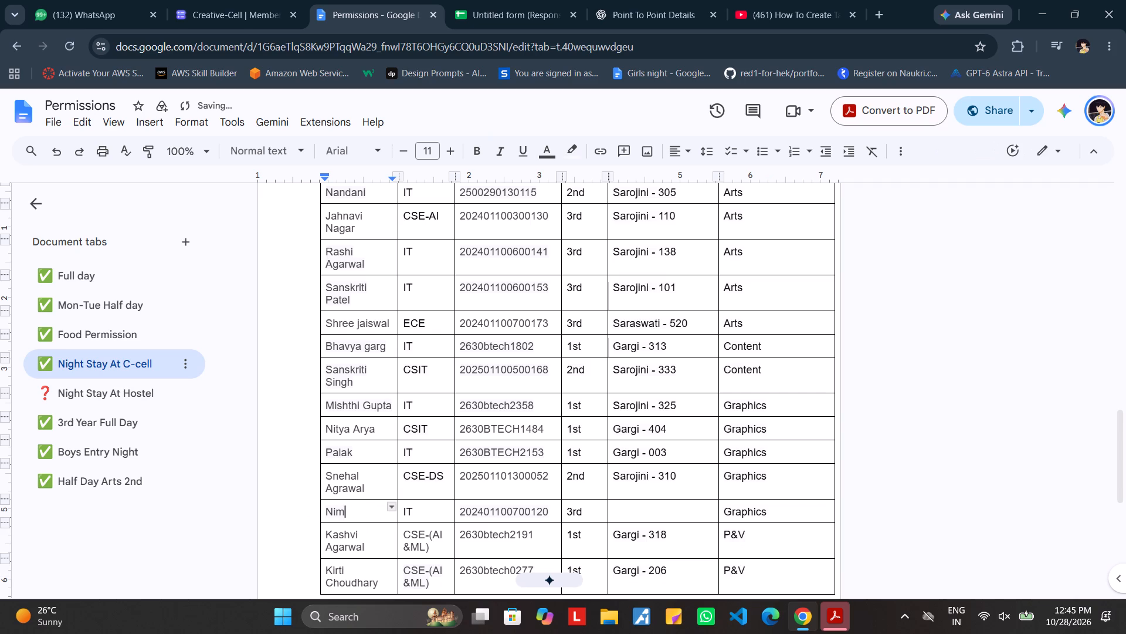
key(BackSpace)
key(BackSpace)
key(BackSpace)
key(v)
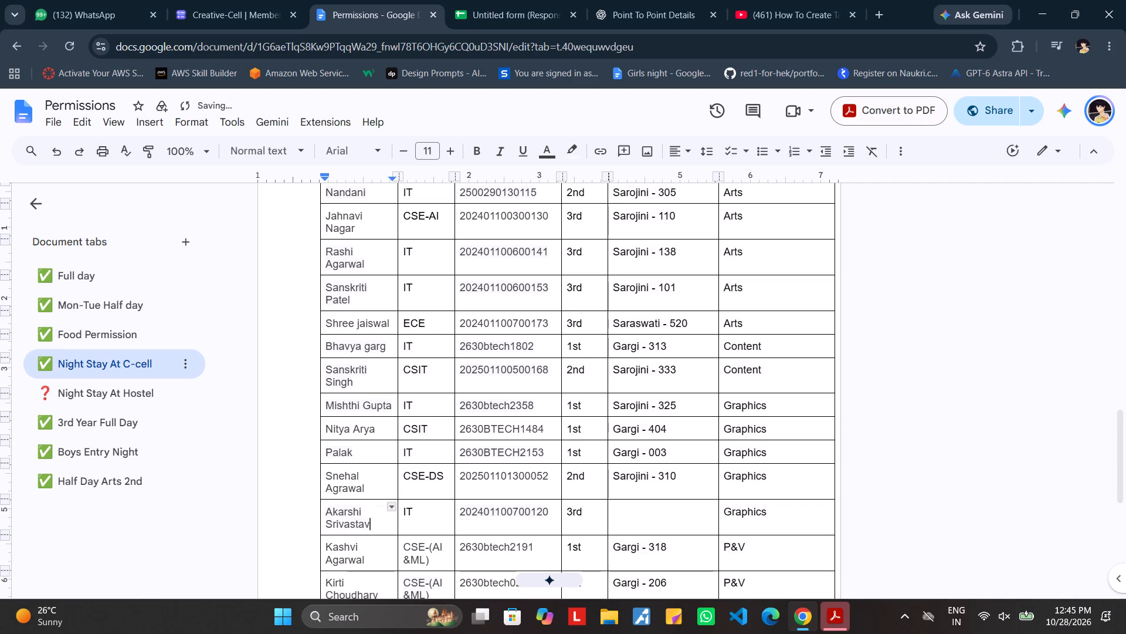
key(BackSpace)
key(v)
In the same 3rd-year Graphics row, set the branch to CSE(AIML) and the hostel and room entry to Saraswati - 520.
click(426, 511)
key(BackSpace)
key(BackSpace)
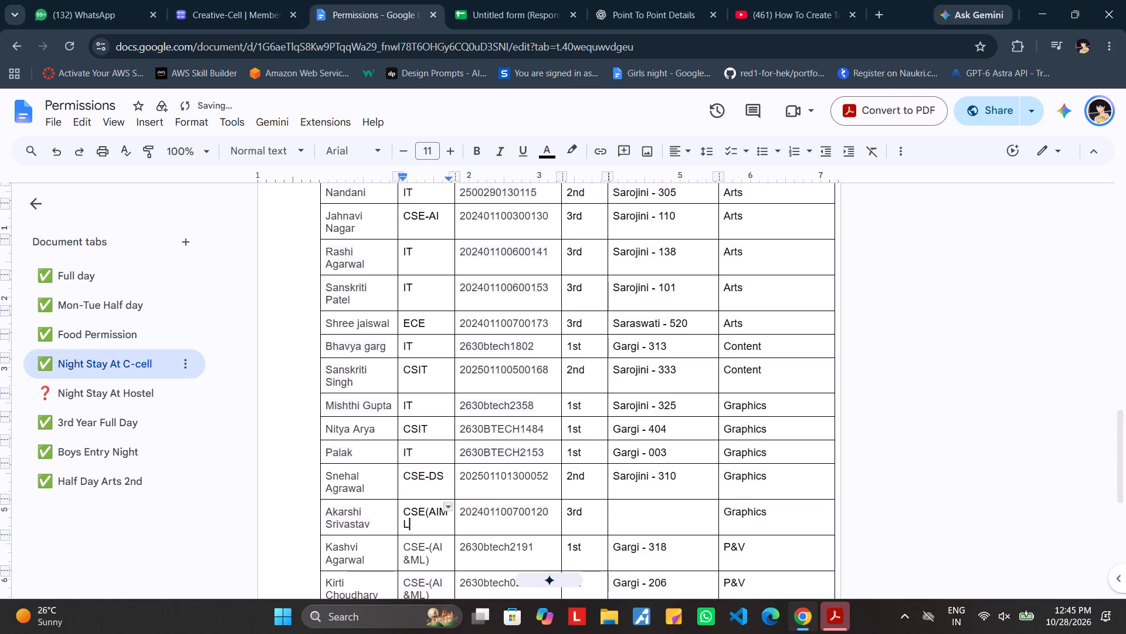
click(616, 514)
text(araswati)
key(space)
text(-)
key(space)
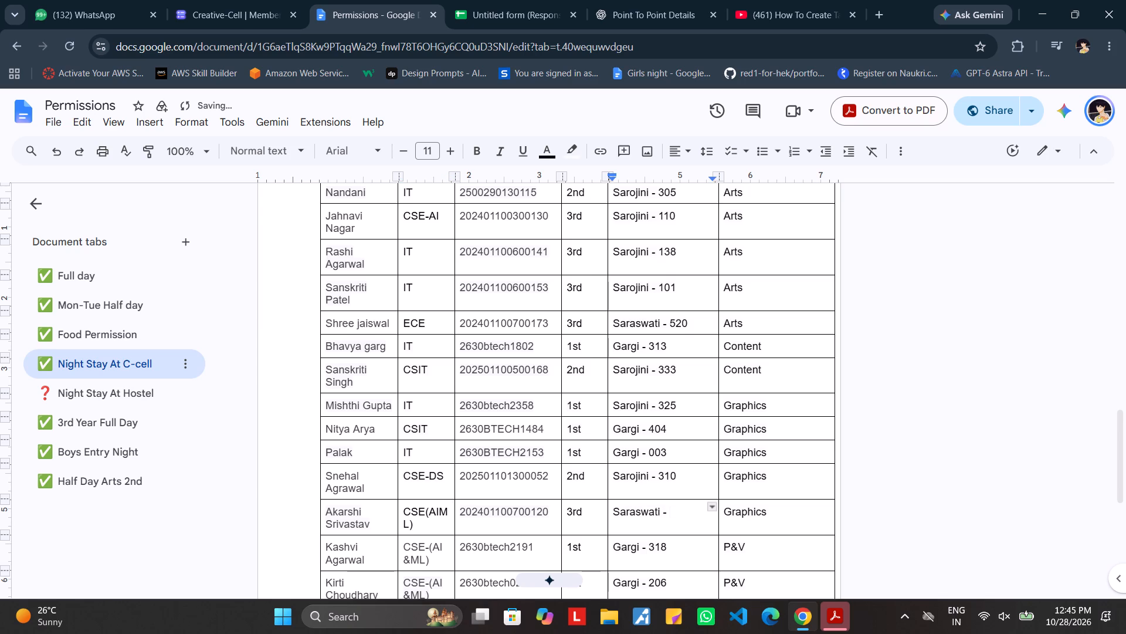
key(5)
text(20)
Widen the Branch column so CSE(AIML) fits on one line, and extend the Roll No. column so the roll numbers stay unbroken.
drag(456, 469, 463, 469)
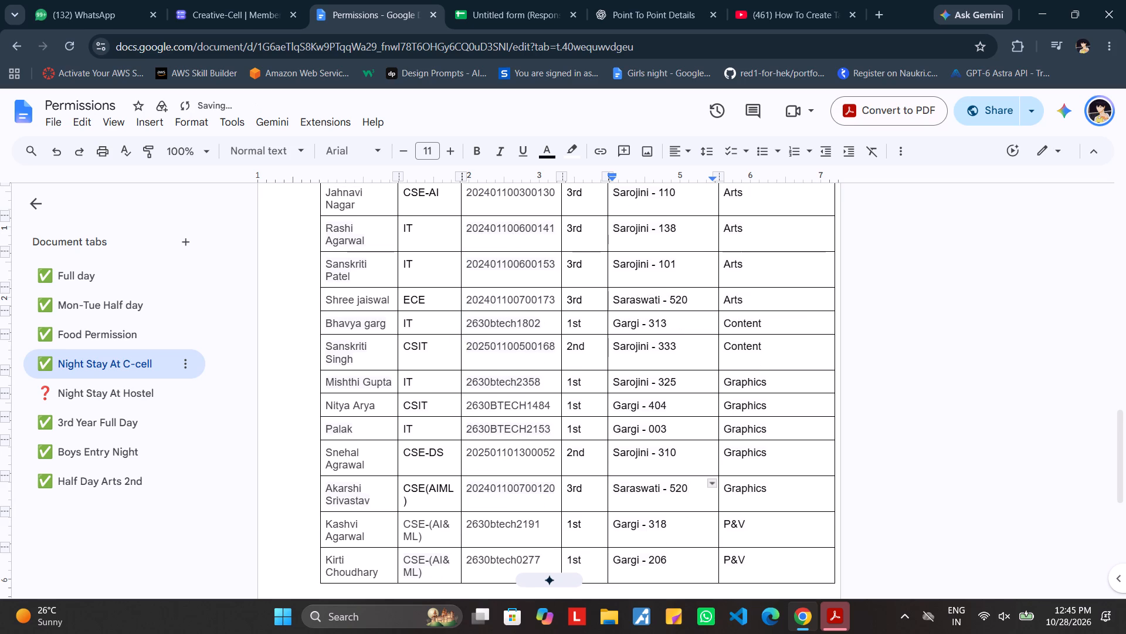
drag(463, 475, 472, 476)
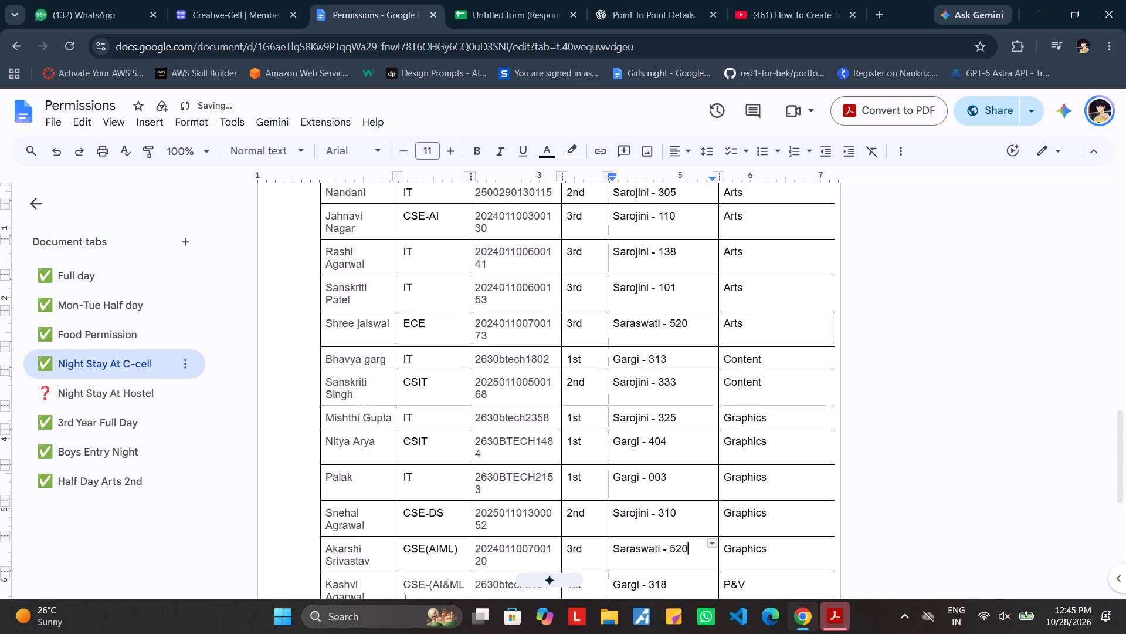
scroll(472, 476, down, 1)
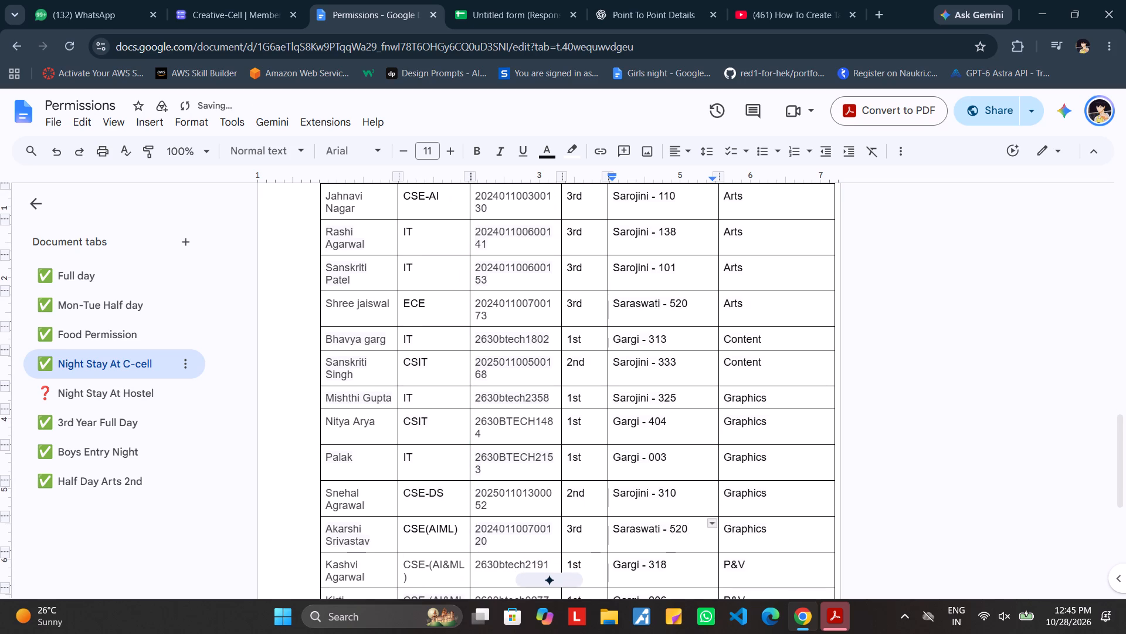
drag(561, 423, 582, 421)
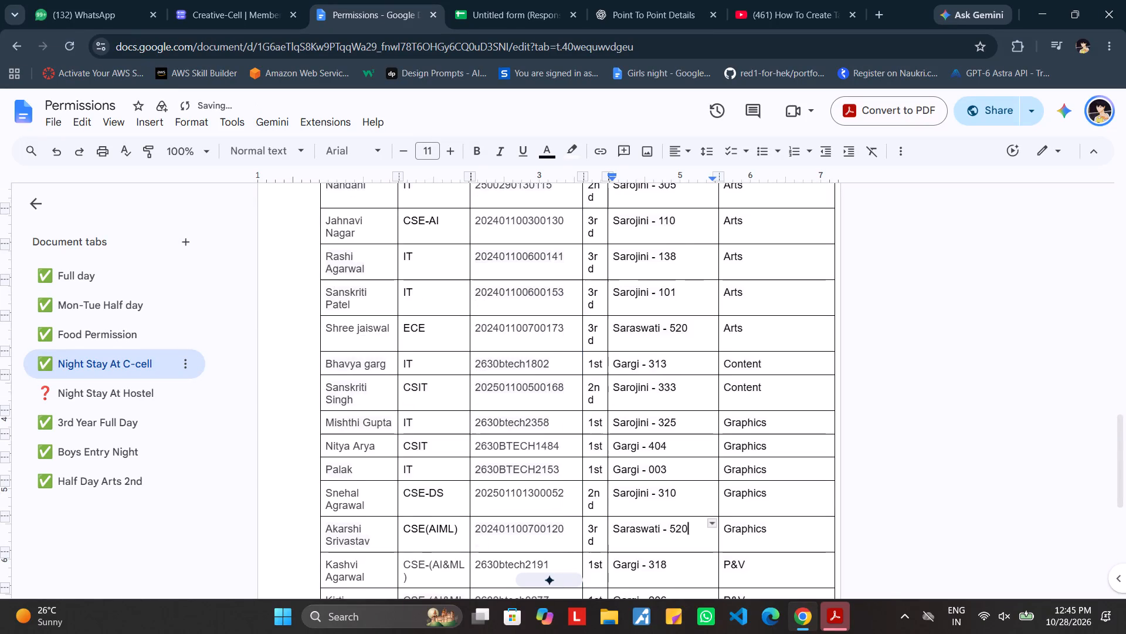
Widen the Year column so its heading and entries each fit on one line.
scroll(582, 421, up, 3)
scroll(539, 386, up, 5)
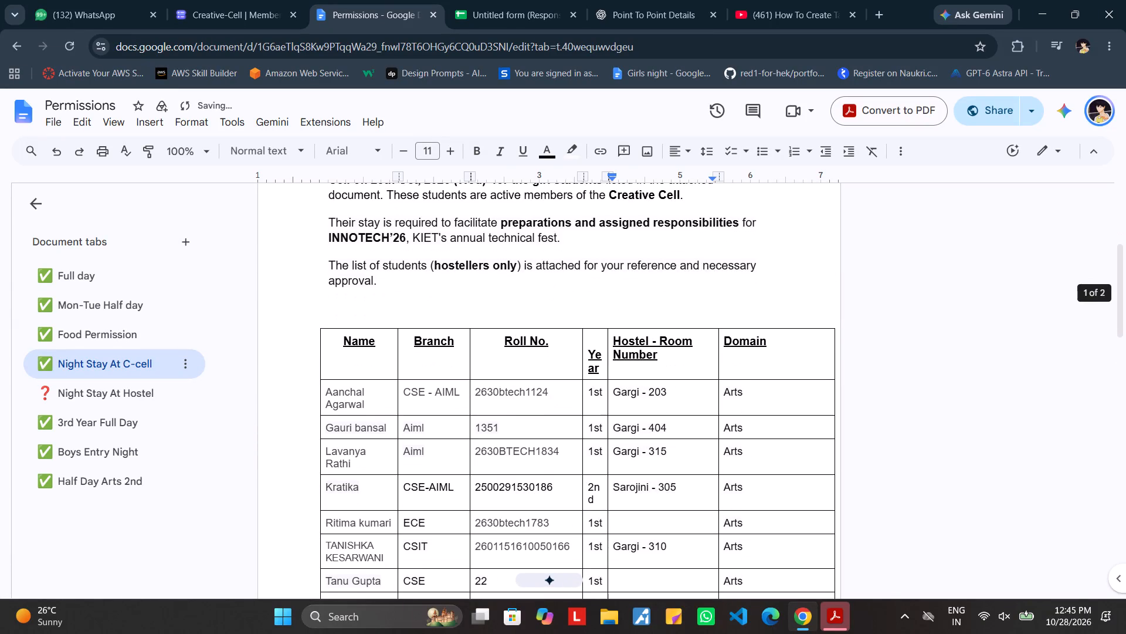
click(552, 329)
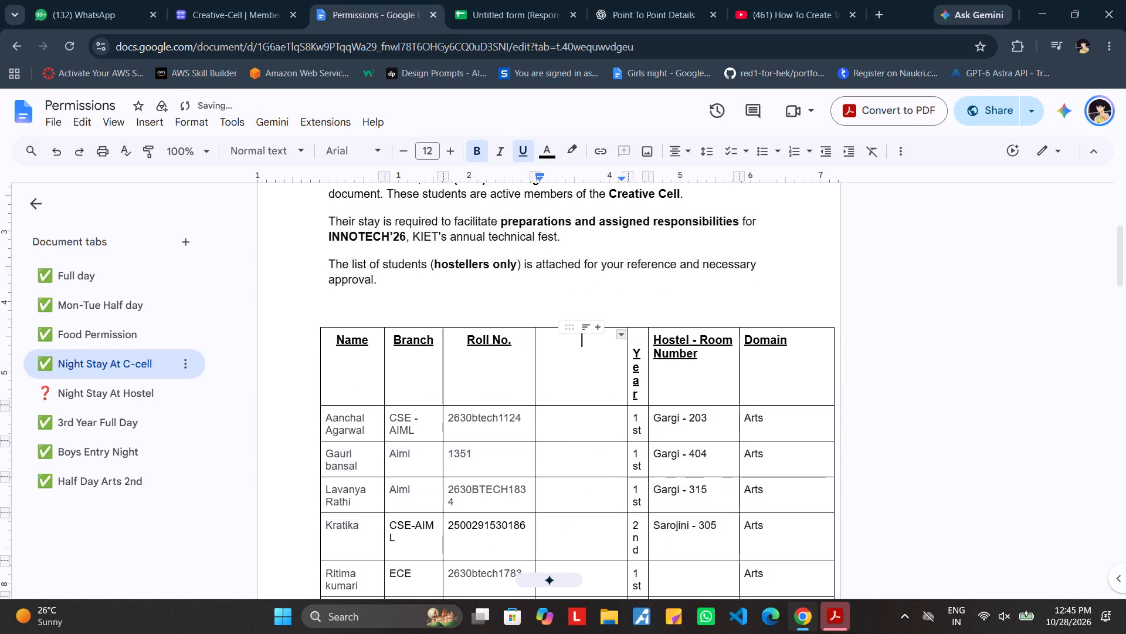
key(ctrl+z)
scroll(527, 292, up, 5)
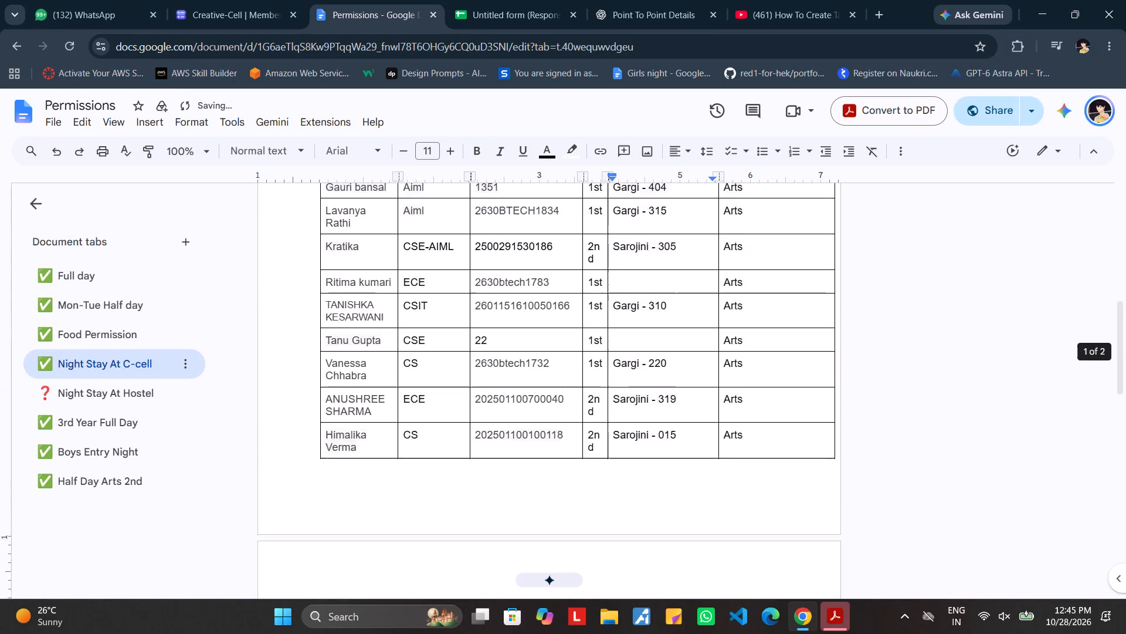
scroll(527, 292, up, 2)
scroll(527, 292, down, 2)
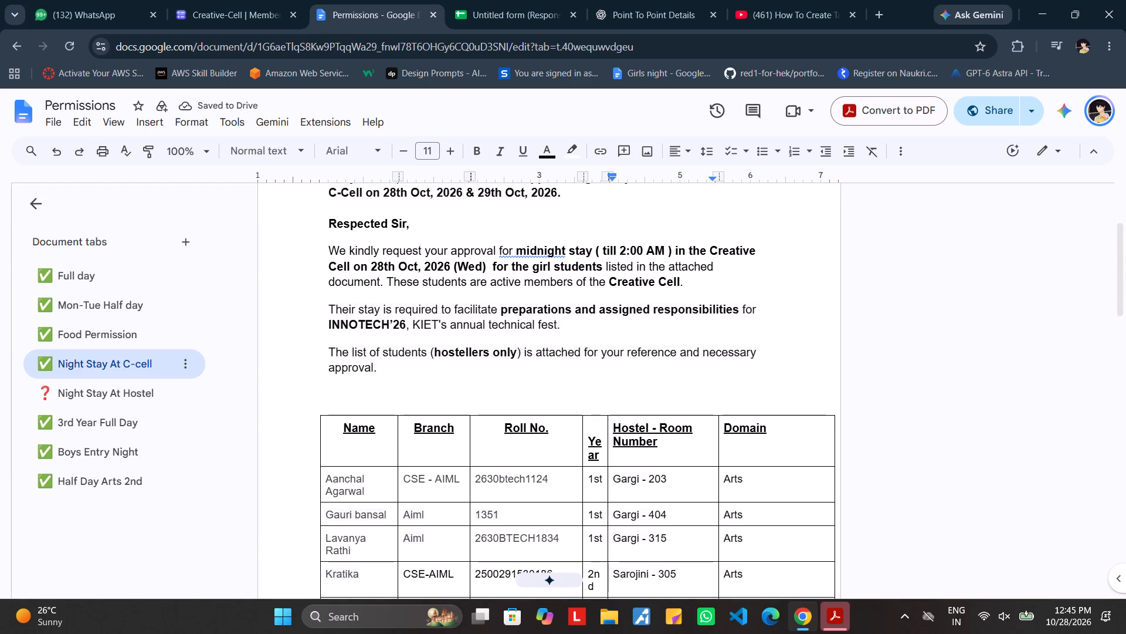
drag(609, 419, 635, 419)
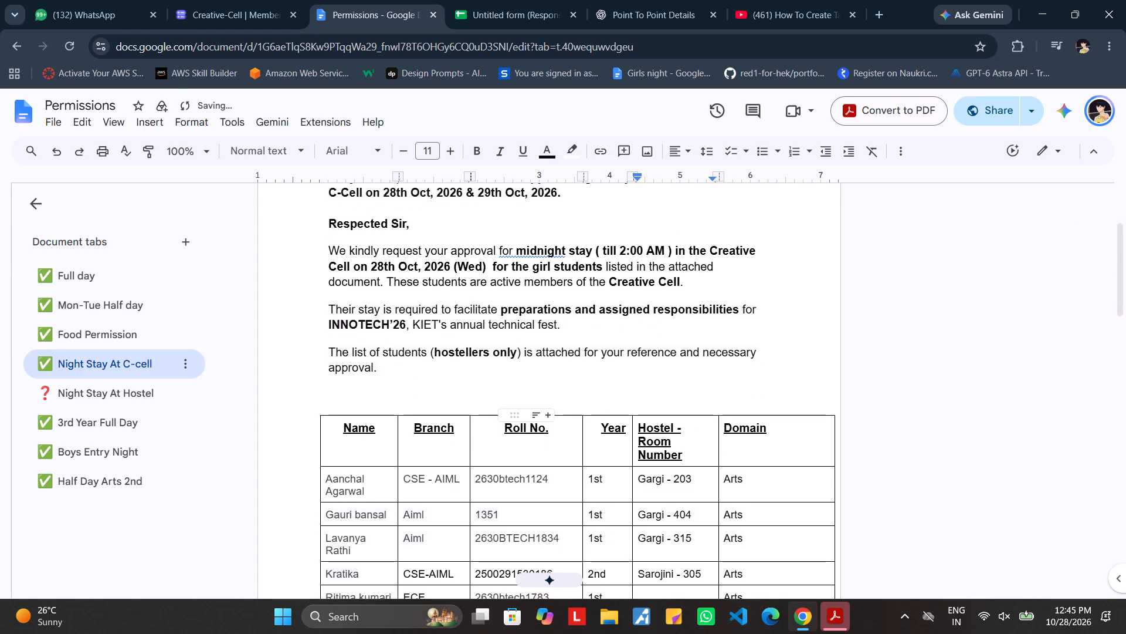
Delete the Roll No. column from the student table.
click(501, 420)
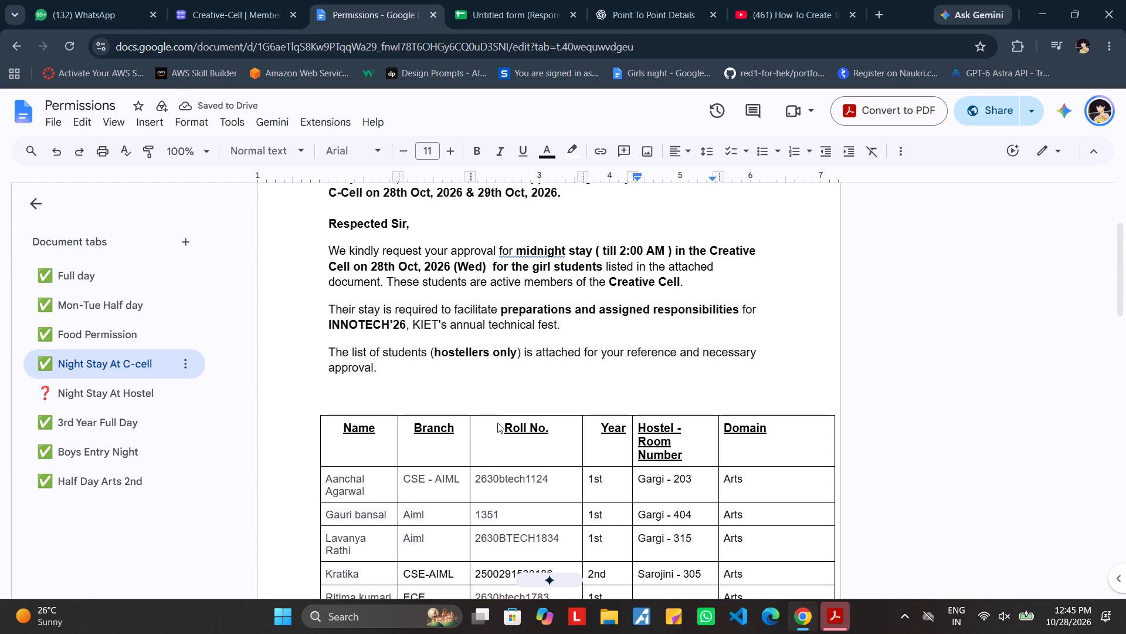
click(499, 424)
right_click(499, 424)
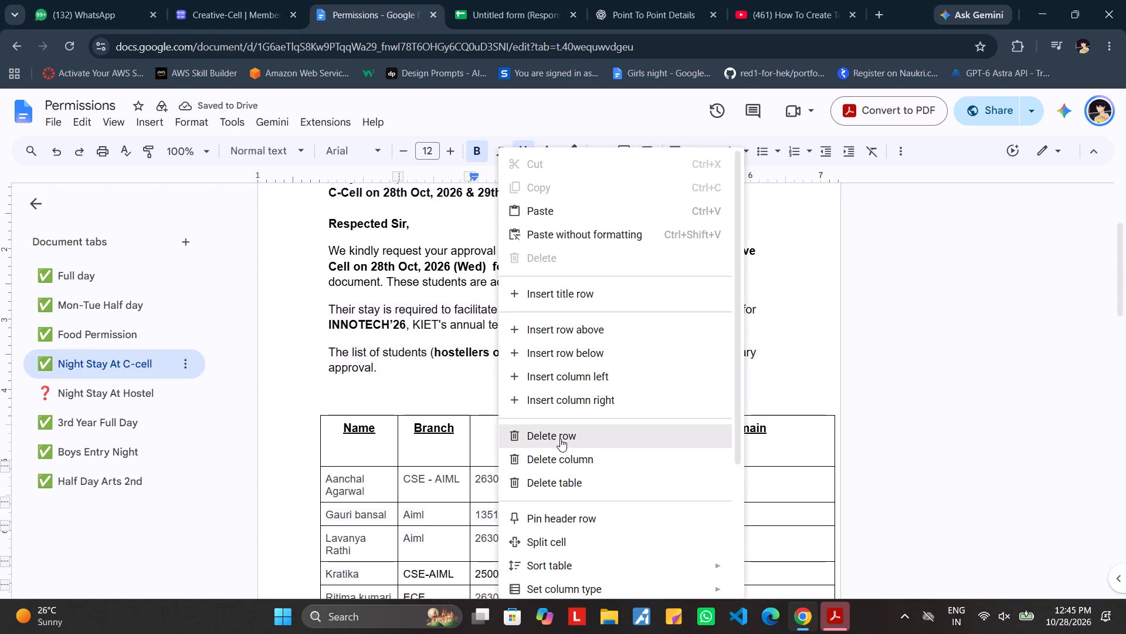
click(579, 468)
Add a row at the end of the student table and enter the additional student's name in it.
scroll(639, 378, down, 2)
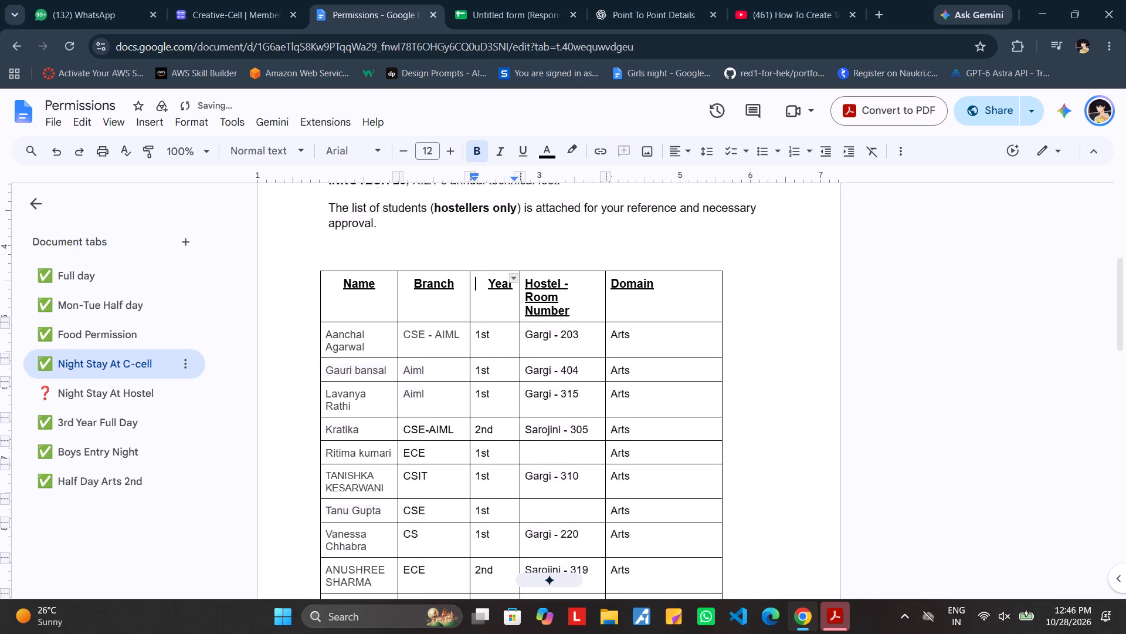
scroll(572, 422, down, 5)
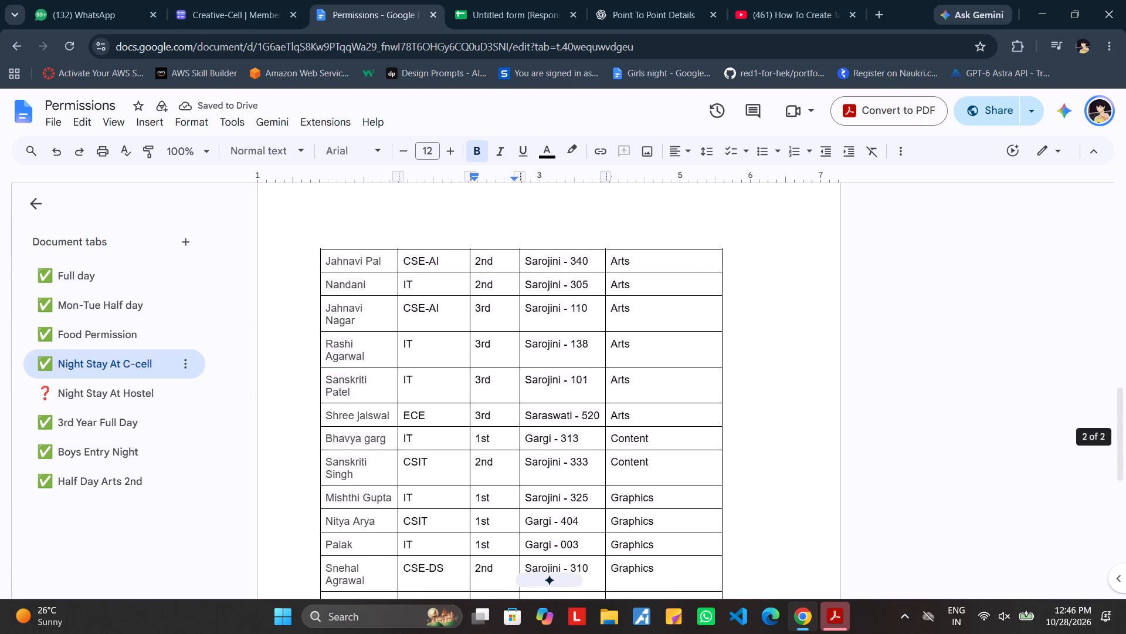
scroll(572, 422, down, 3)
scroll(572, 422, up, 1)
drag(321, 271, 316, 279)
scroll(323, 238, up, 1)
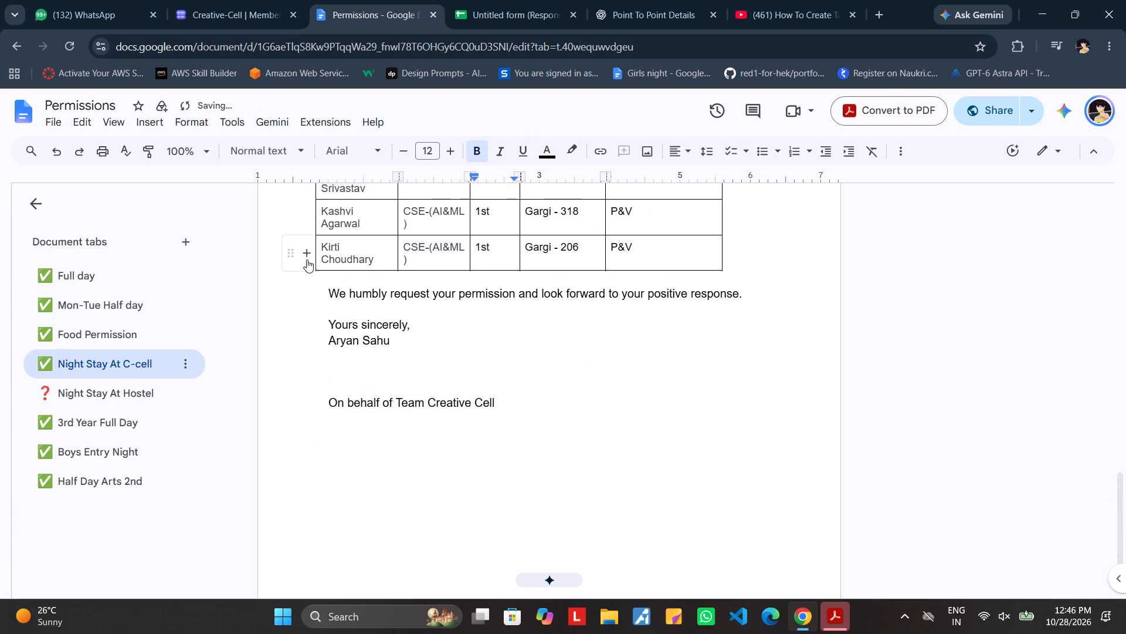
click(307, 259)
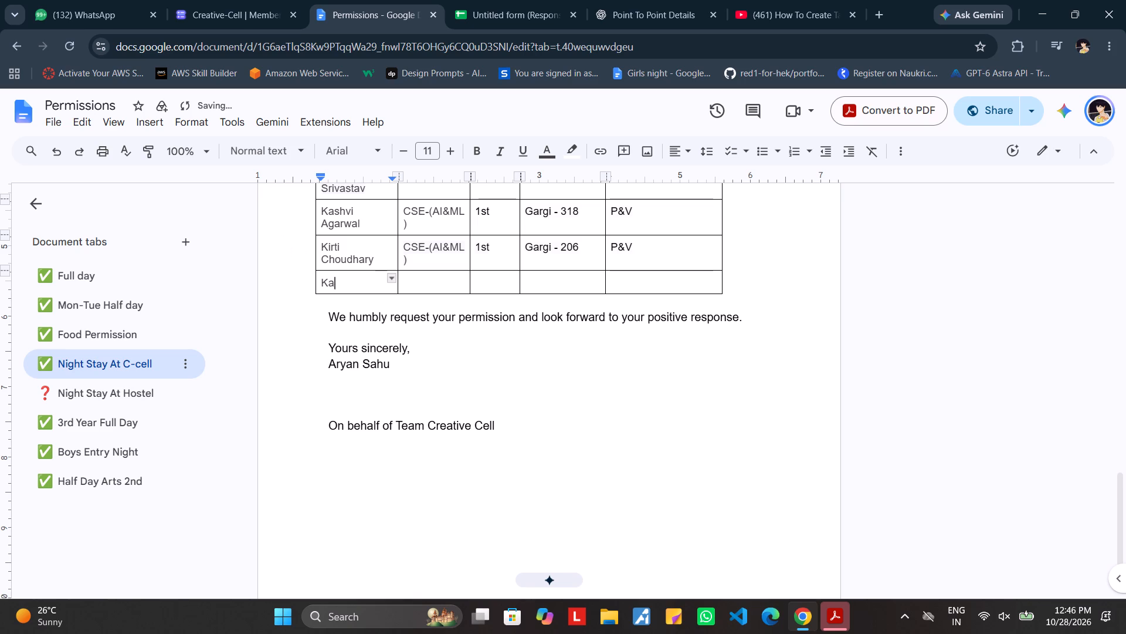
key(v)
key(BackSpace)
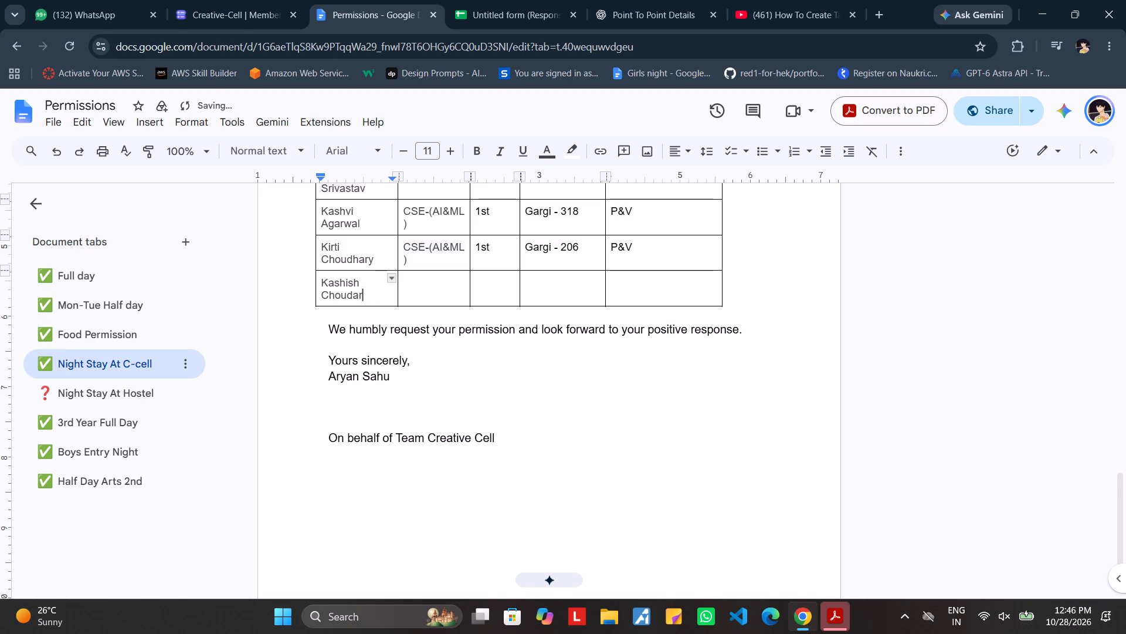
Fill the new row with branch ECE, year 3rd, hostel Saraswati - 017 and domain Arts.
key(Right)
key(Right)
key(Left)
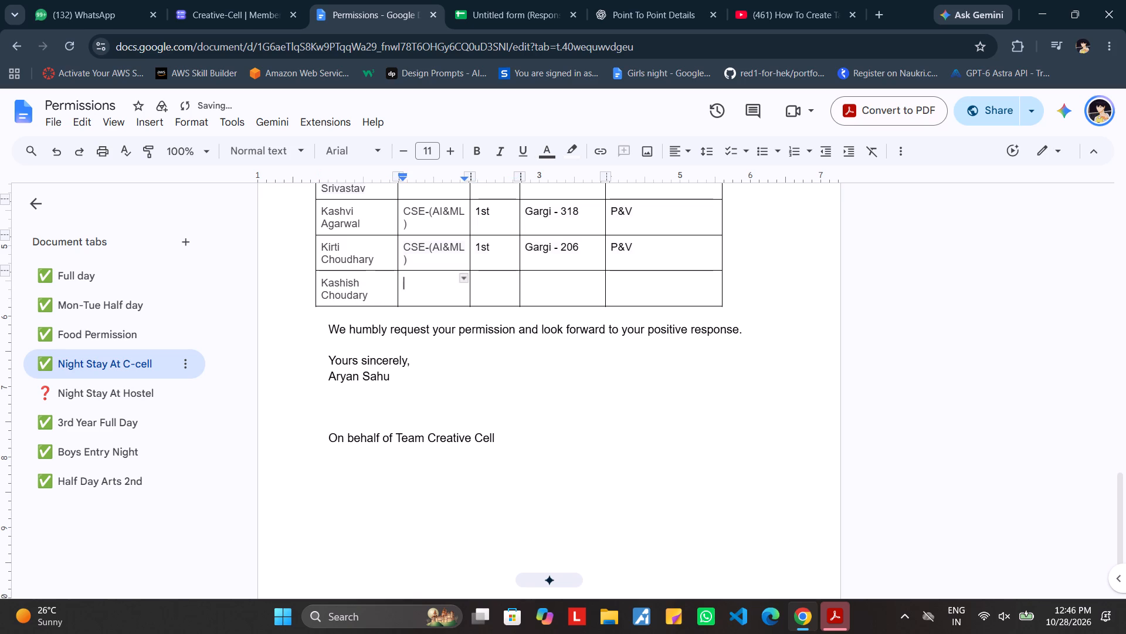
text(ECE)
key(Right)
key(3)
text(rd)
key(Right)
text(araswati - 017)
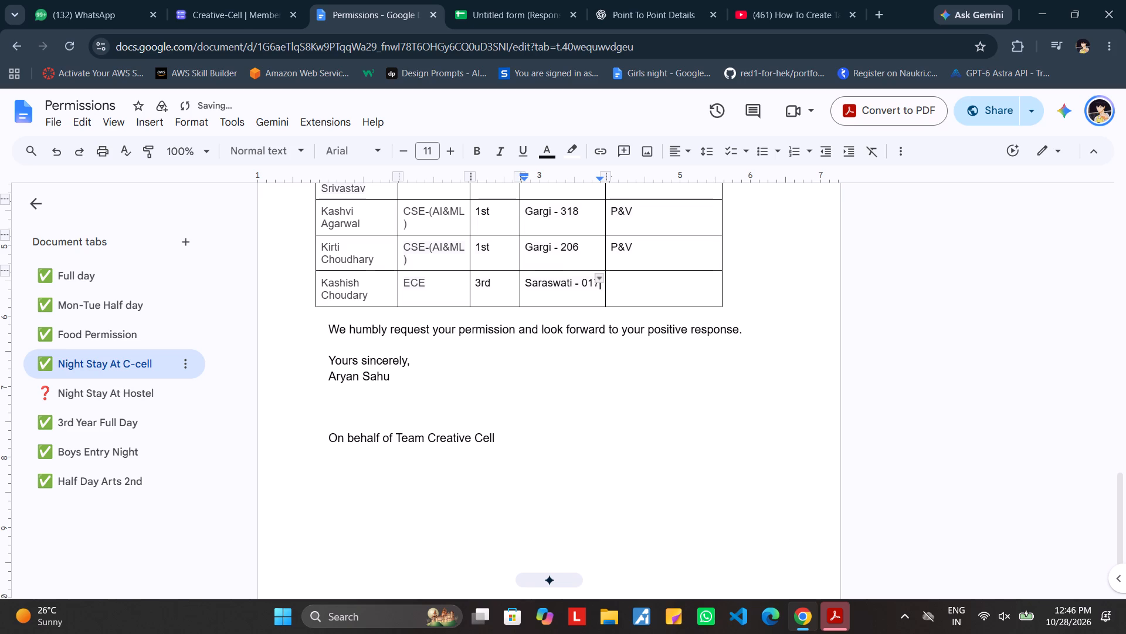
double_click(639, 276)
click(639, 276)
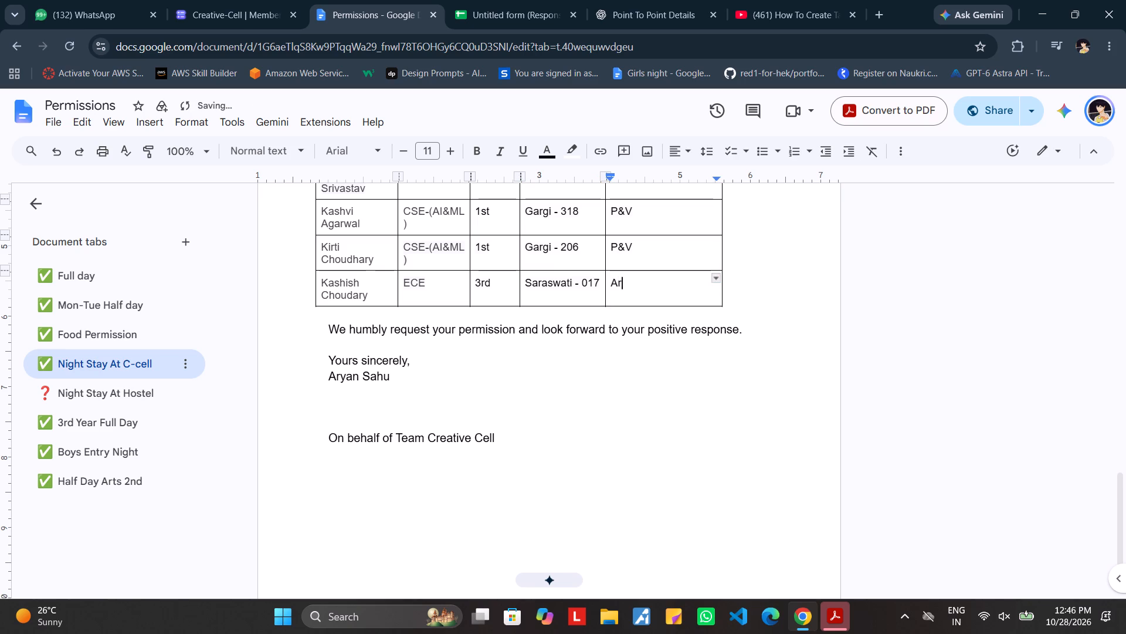
text(ts)
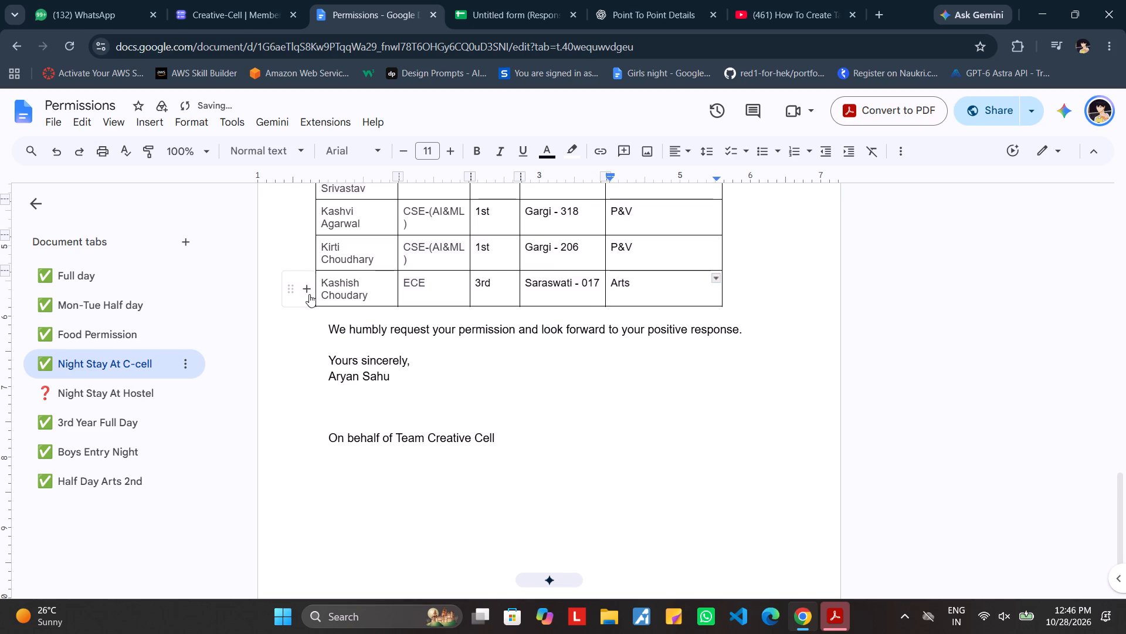
Add another row at the end of the student table and enter the next student's name in it.
click(309, 294)
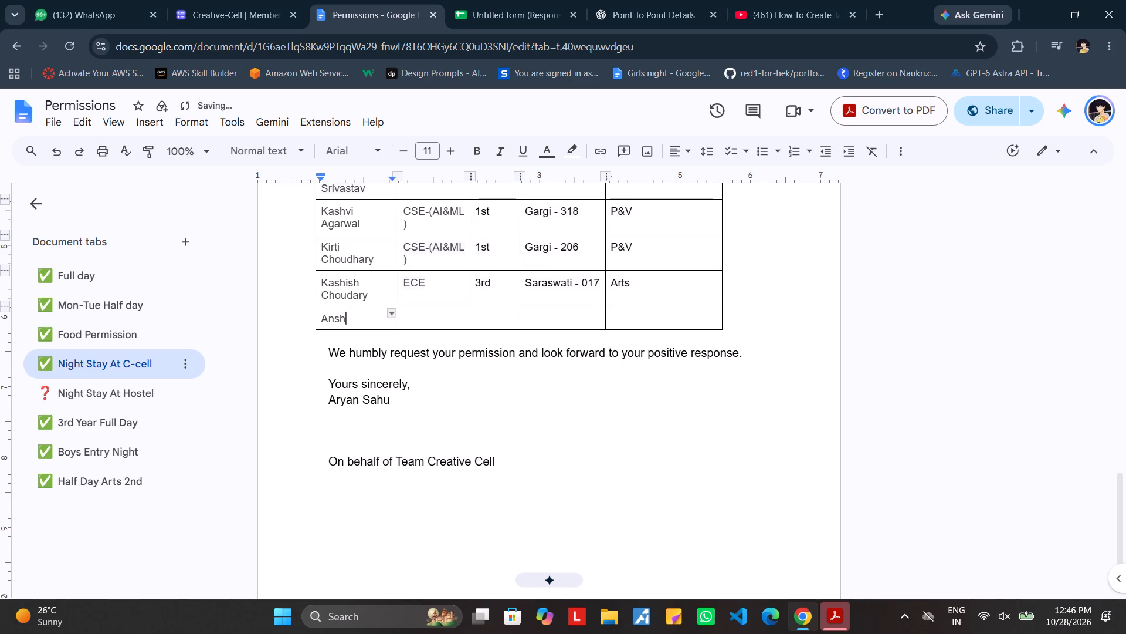
text(athi)
key(space)
key(Right)
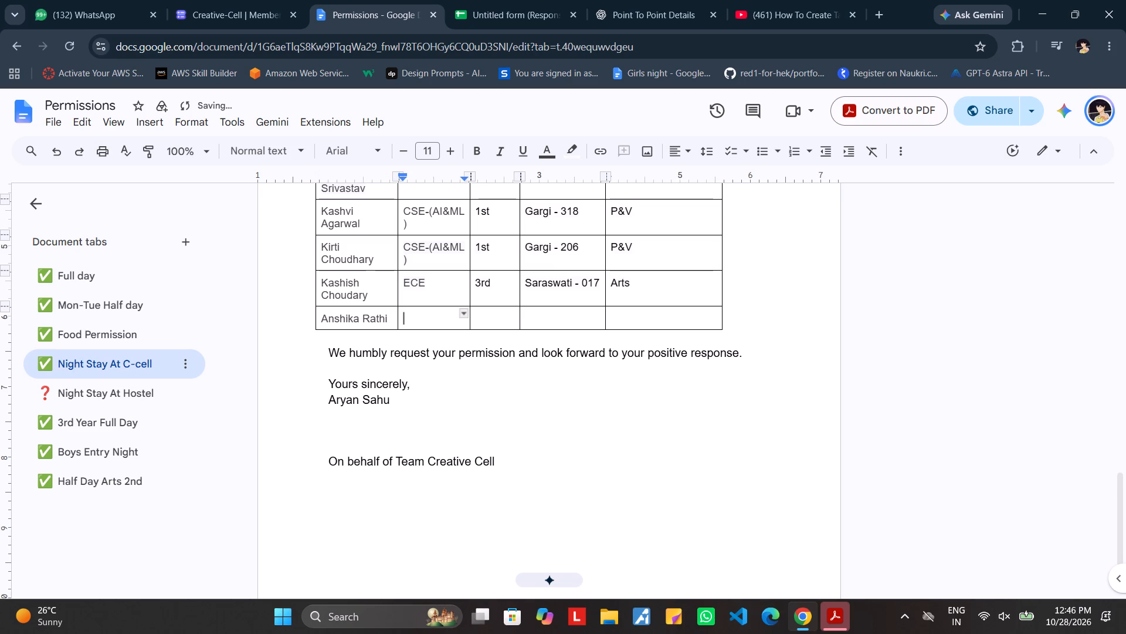
Fill the new row with branch ECE, year 3rd, hostel Saraswati - 118 and domain Graphics.
key(Right)
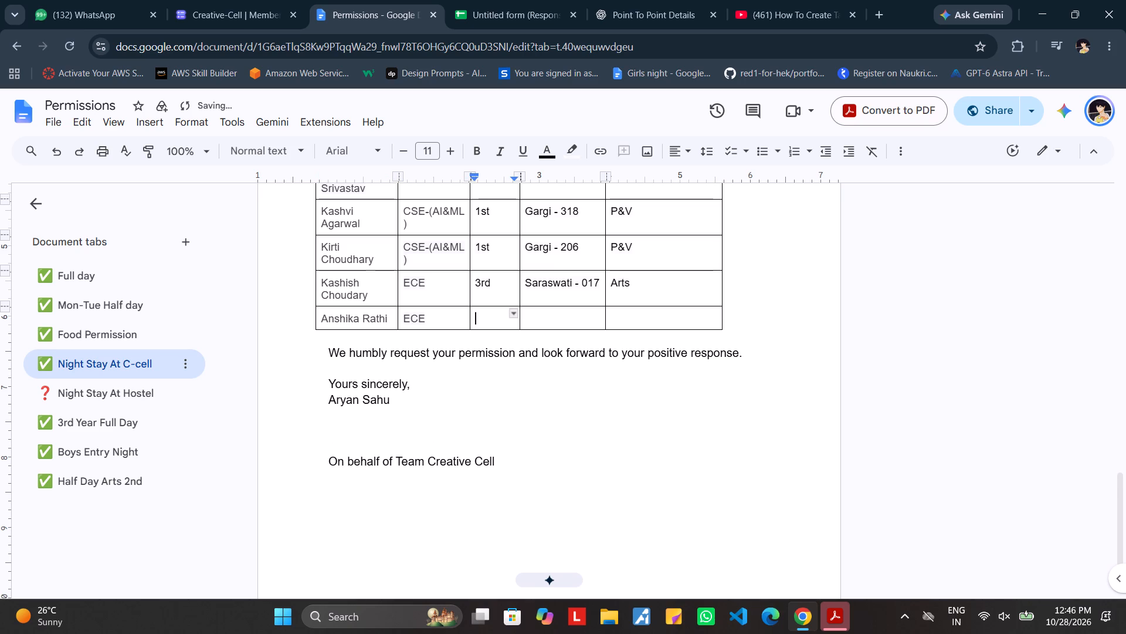
key(3)
text(rd)
key(Right)
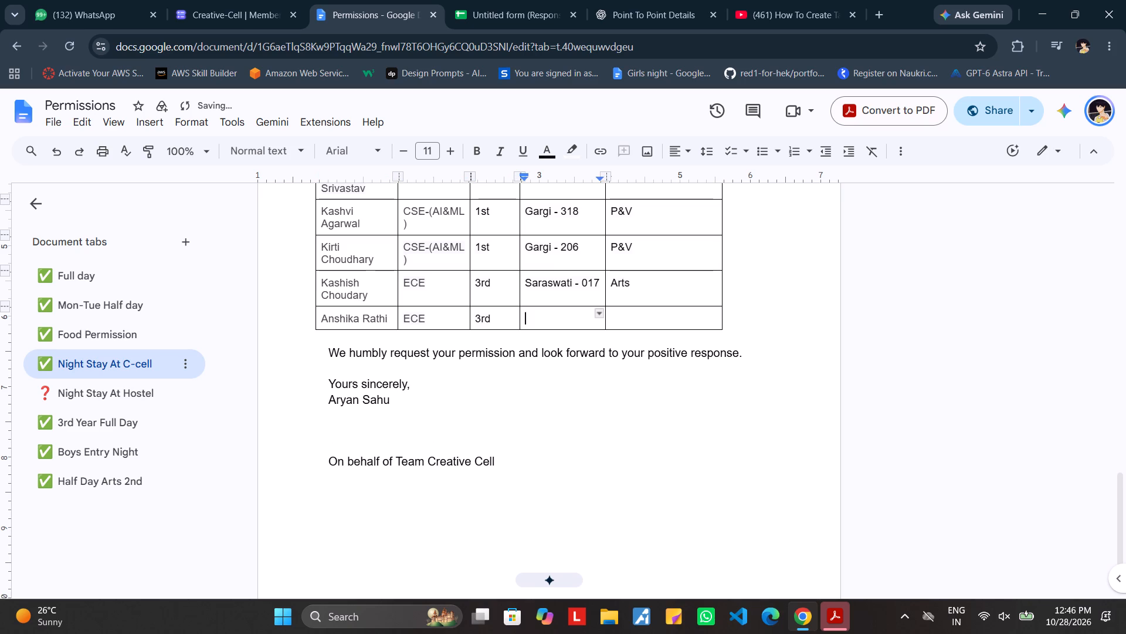
text(arw)
key(BackSpace)
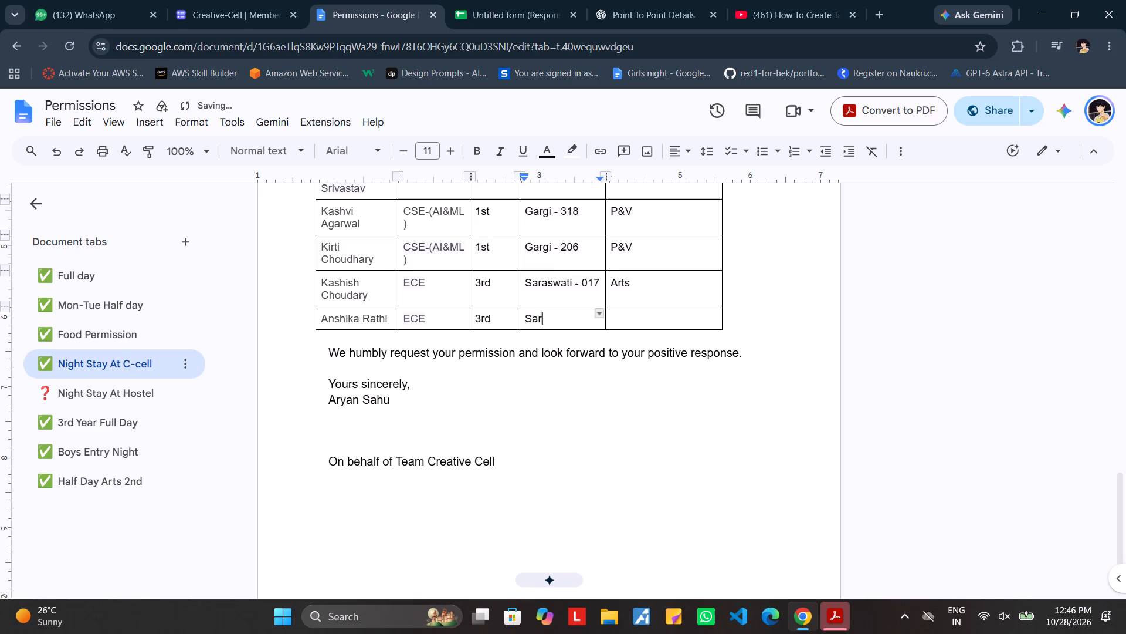
text(aswati - 118)
key(Right)
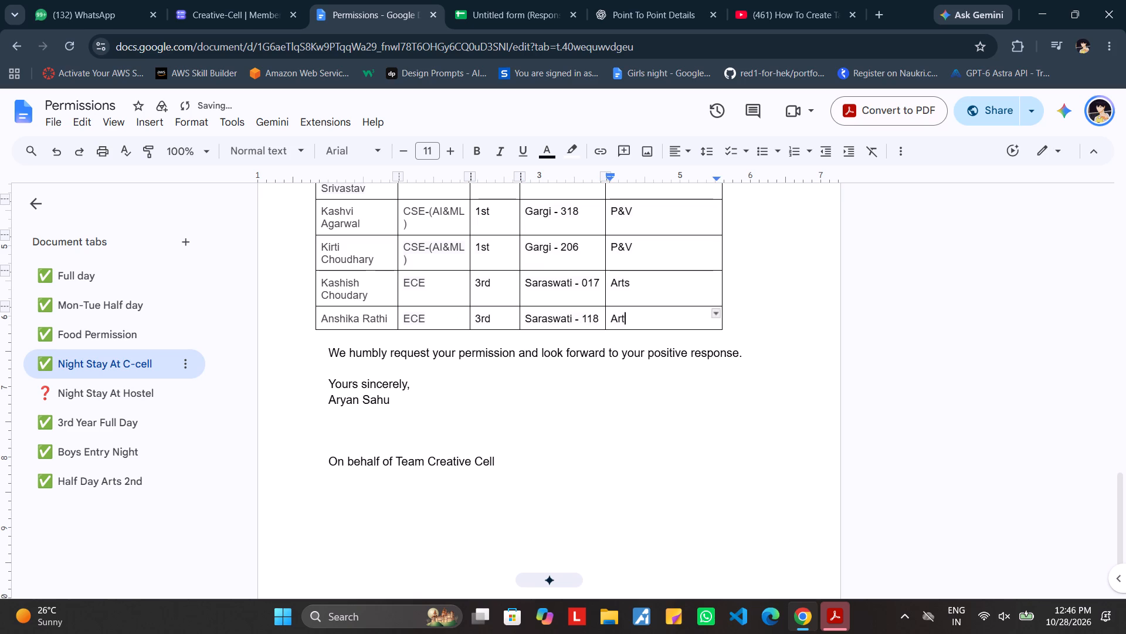
scroll(358, 320, up, 2)
key(BackSpace)
key(BackSpace)
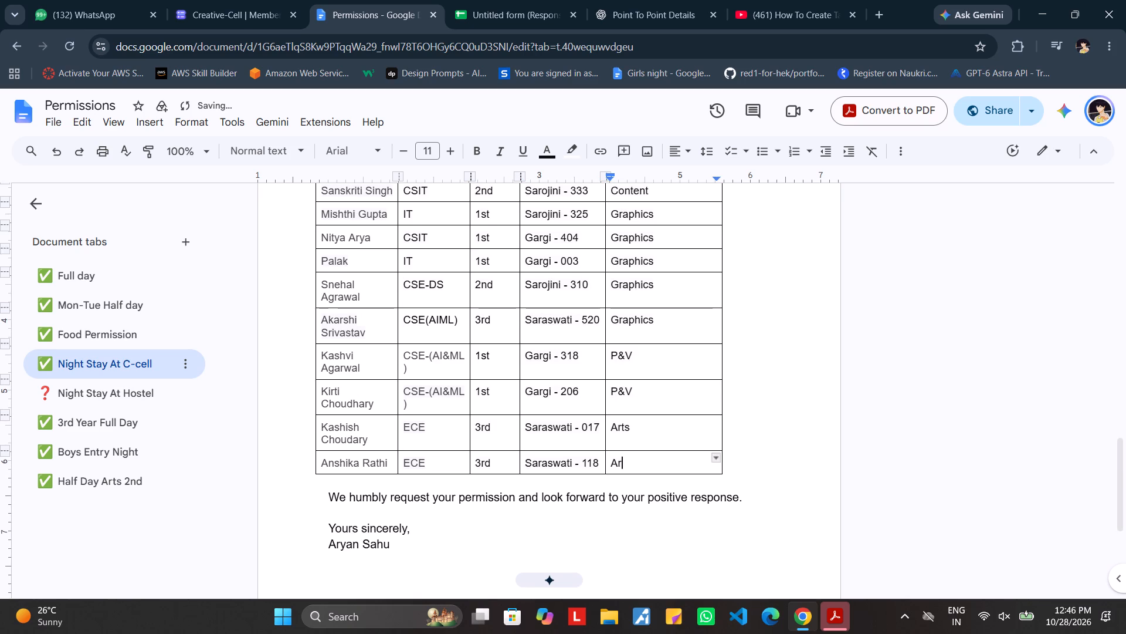
key(BackSpace)
key(BackSpace)
Widen the Hostel - Room Number column by moving its border with the Domain column.
scroll(358, 320, up, 5)
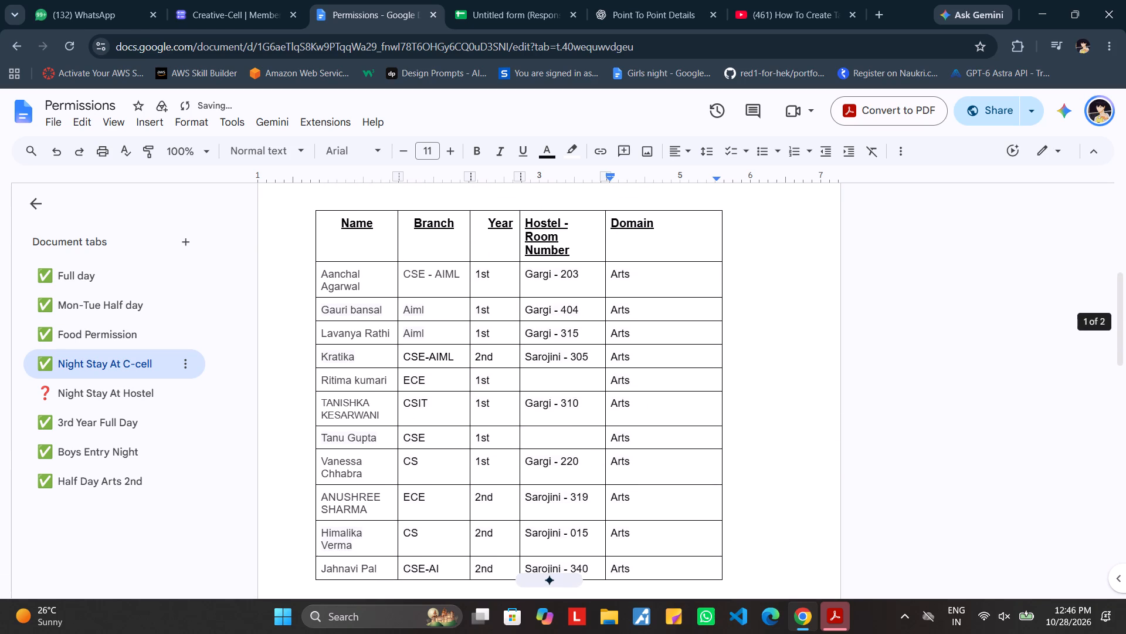
click(538, 372)
click(541, 434)
scroll(541, 434, down, 1)
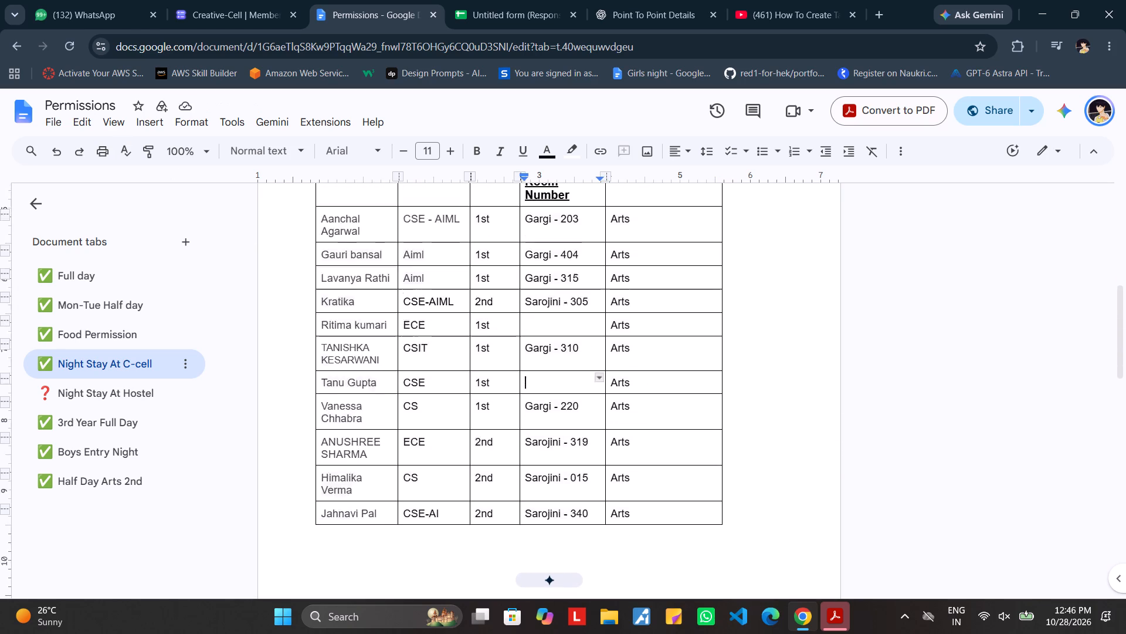
scroll(541, 434, down, 5)
scroll(541, 434, up, 3)
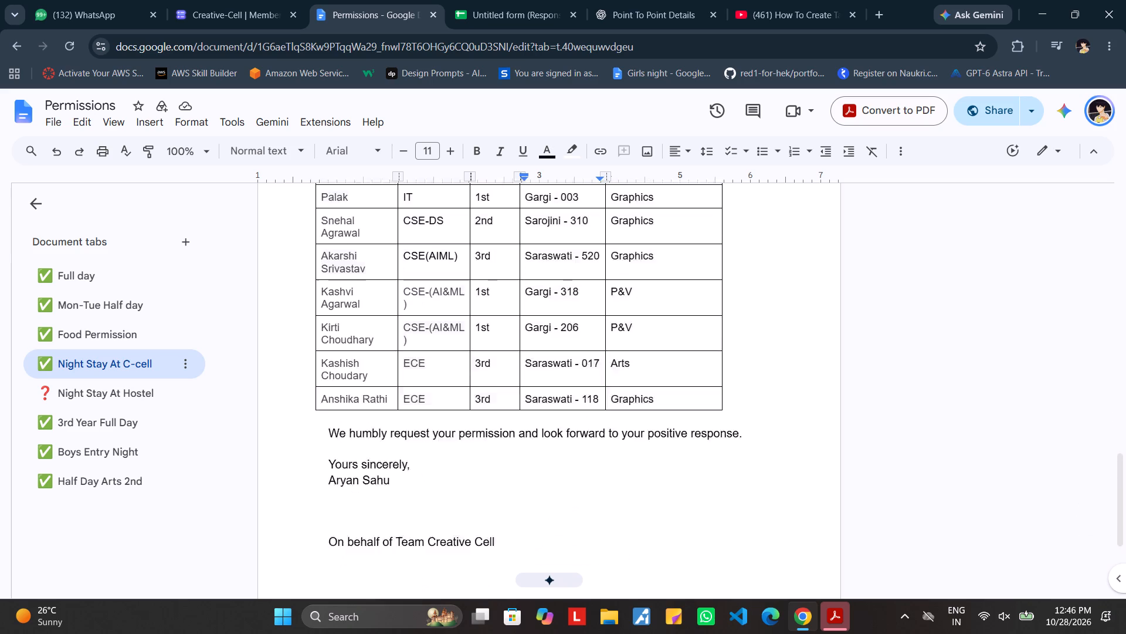
scroll(541, 434, up, 6)
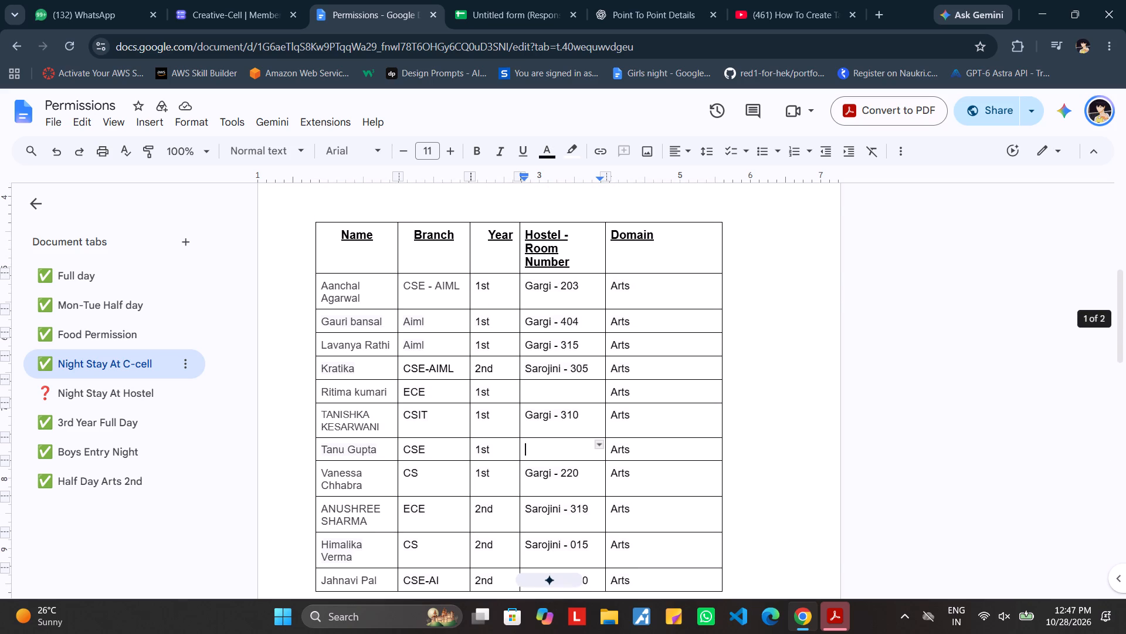
drag(606, 231, 637, 231)
Enter Gargi - 204 as the missing hostel room of the 1st-year ECE student in the Arts domain.
scroll(585, 346, down, 1)
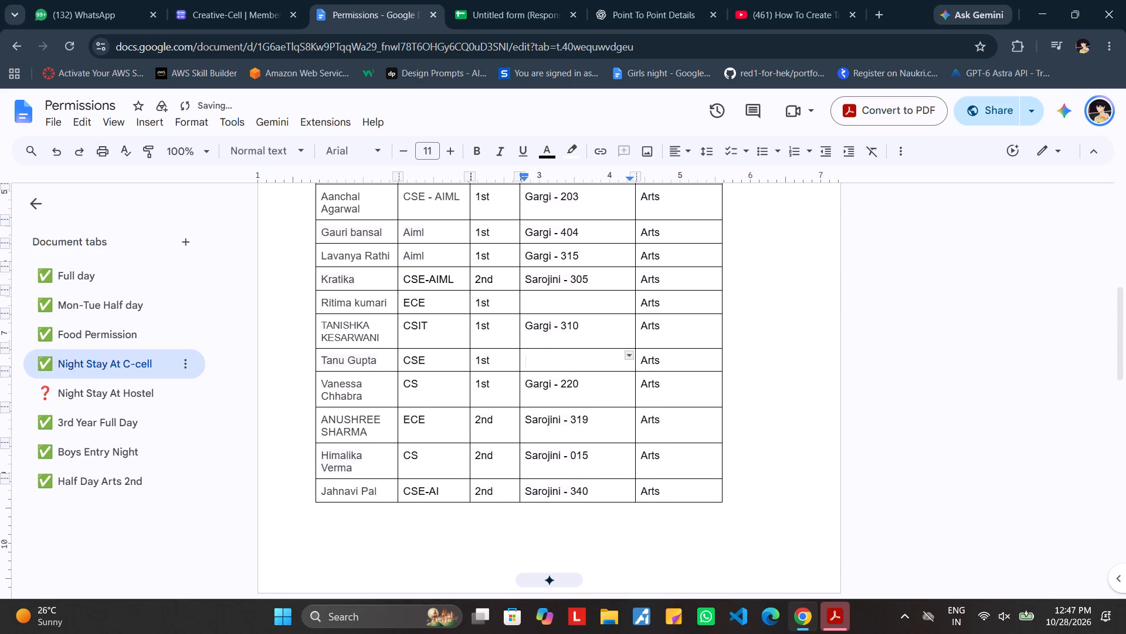
text(argi - 204)
click(545, 354)
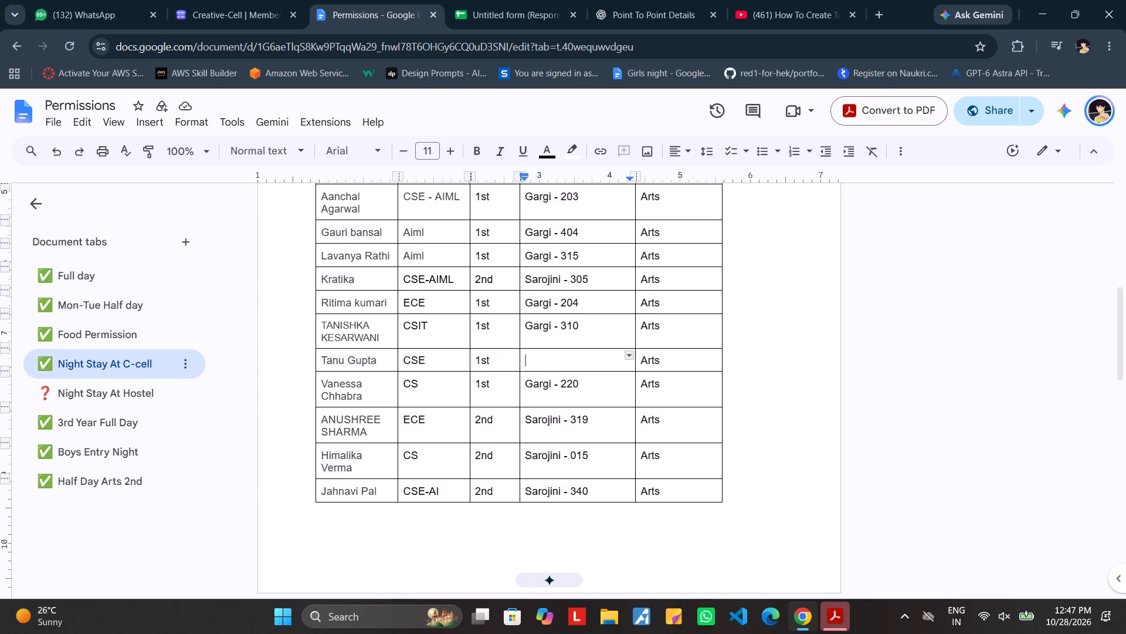
Add one more row at the end of the student table and enter the next student's name in it.
scroll(626, 372, down, 6)
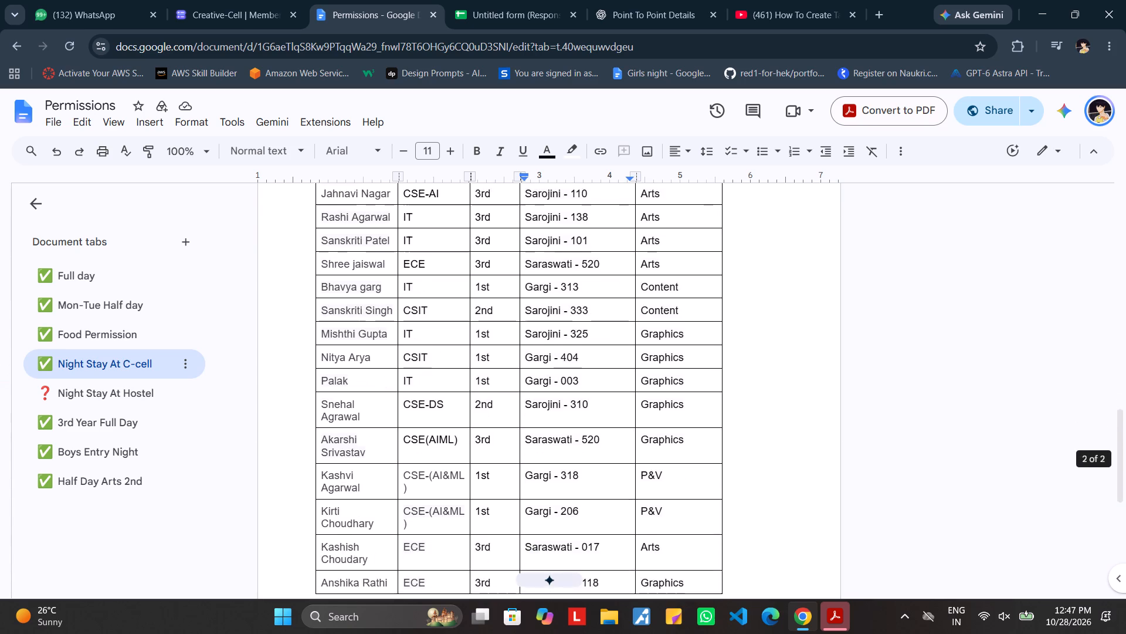
scroll(626, 372, down, 2)
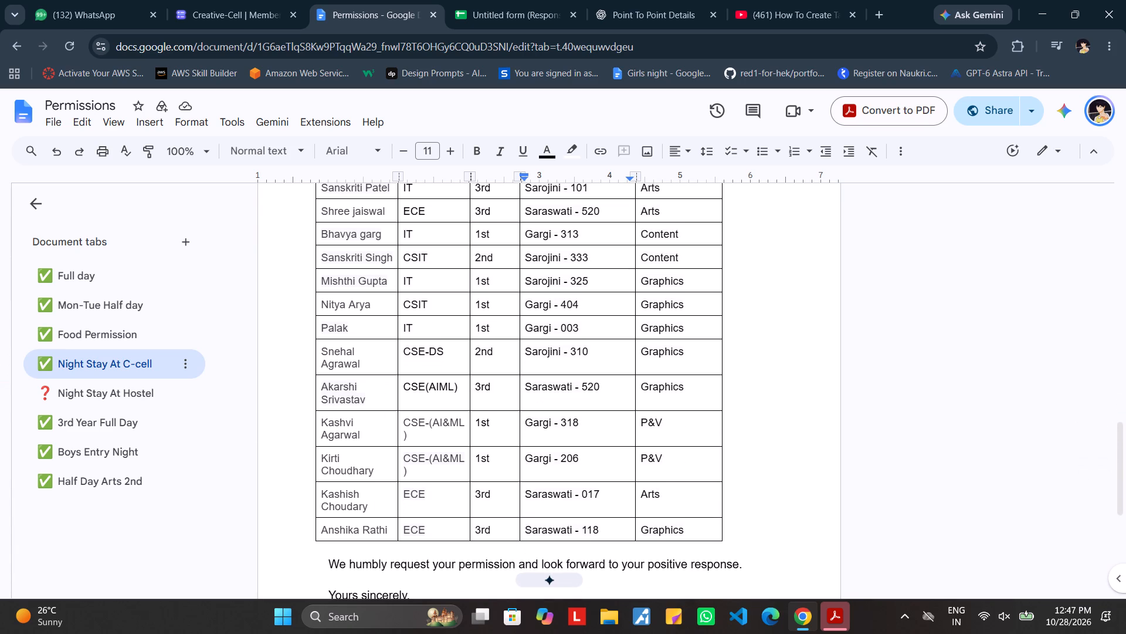
scroll(429, 476, down, 1)
scroll(371, 478, up, 1)
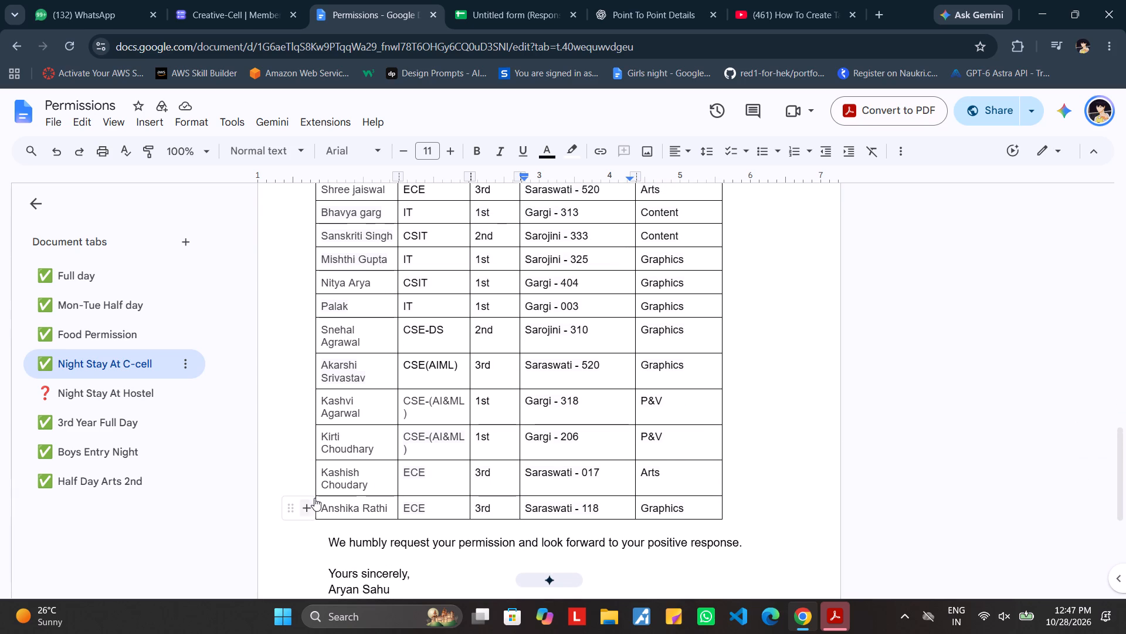
click(306, 511)
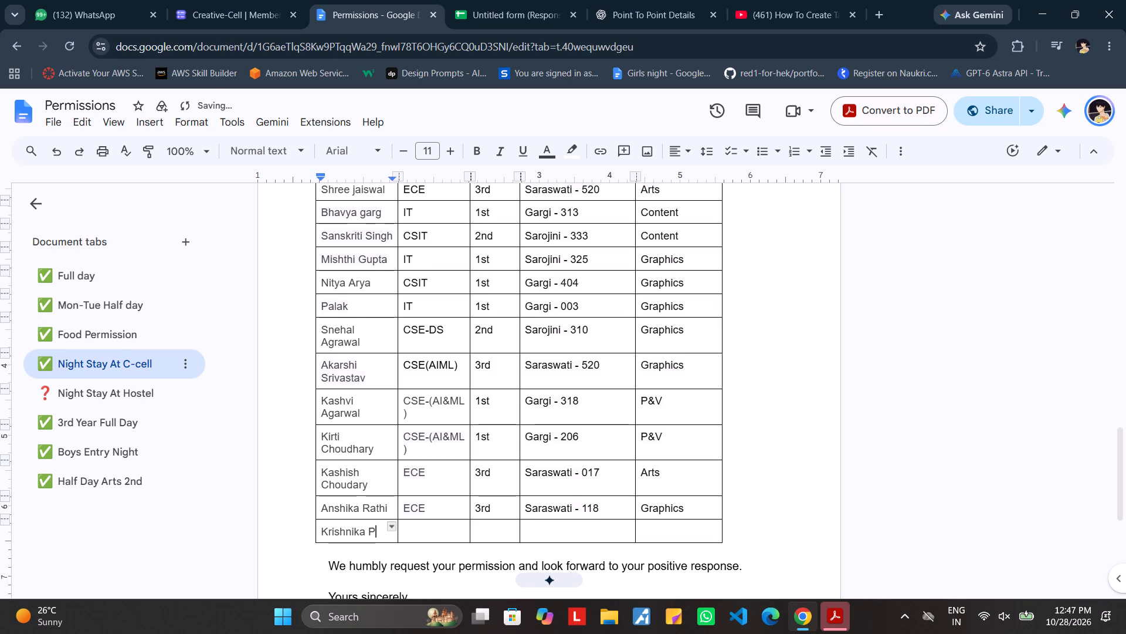
key(Right)
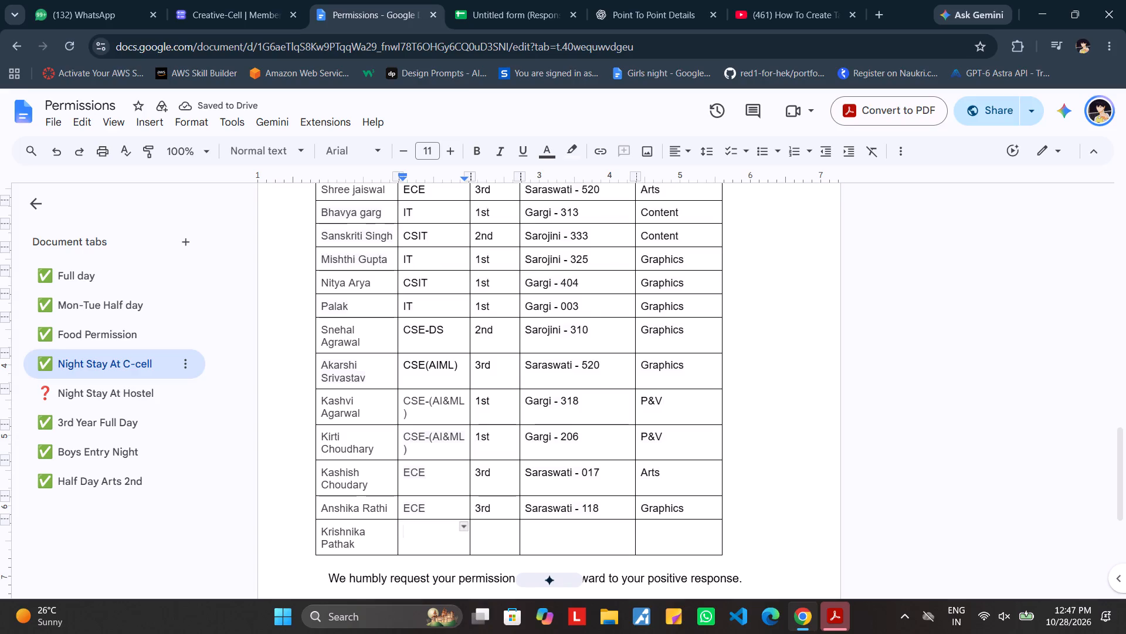
Switch to the form responses spreadsheet and filter the Domain column to show only Content writing.
click(470, 0)
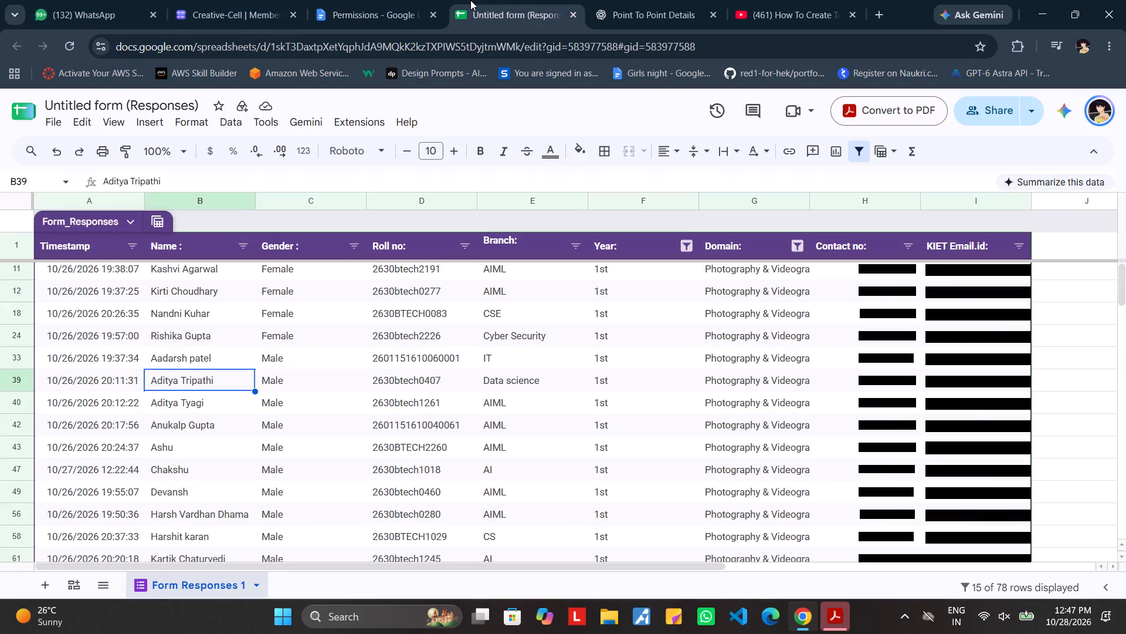
click(799, 238)
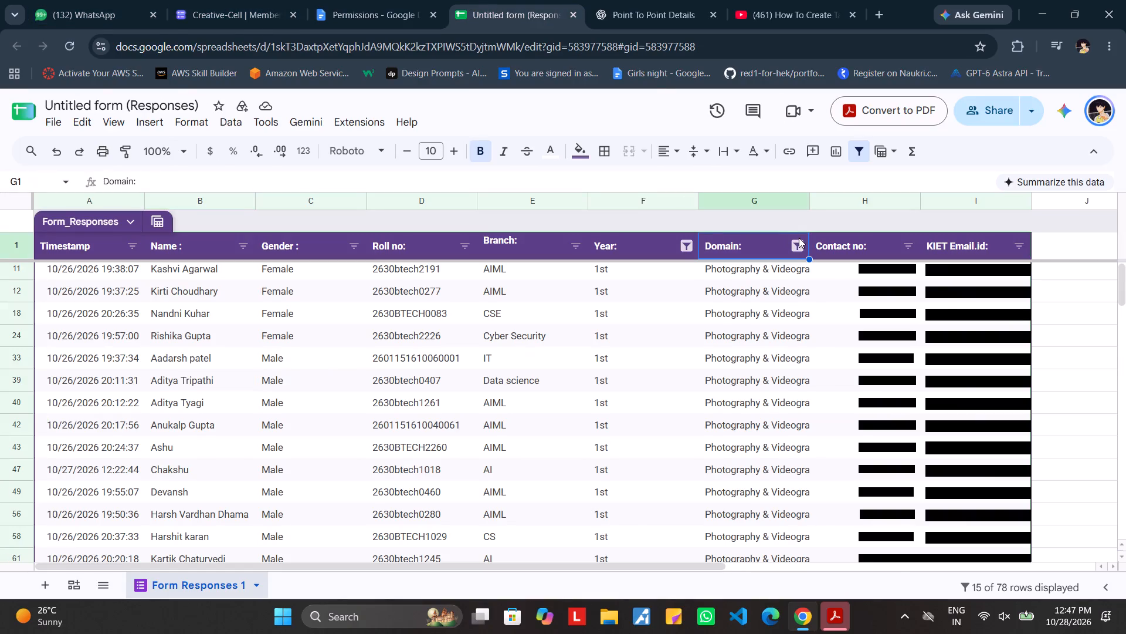
click(798, 242)
scroll(674, 452, down, 2)
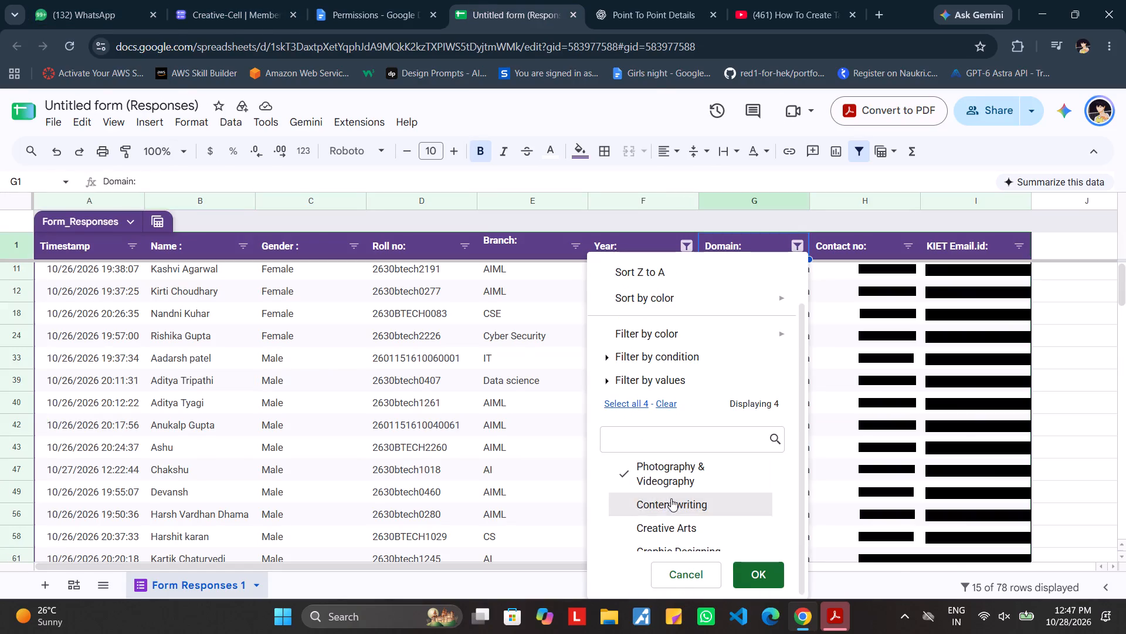
click(671, 498)
click(676, 483)
click(747, 564)
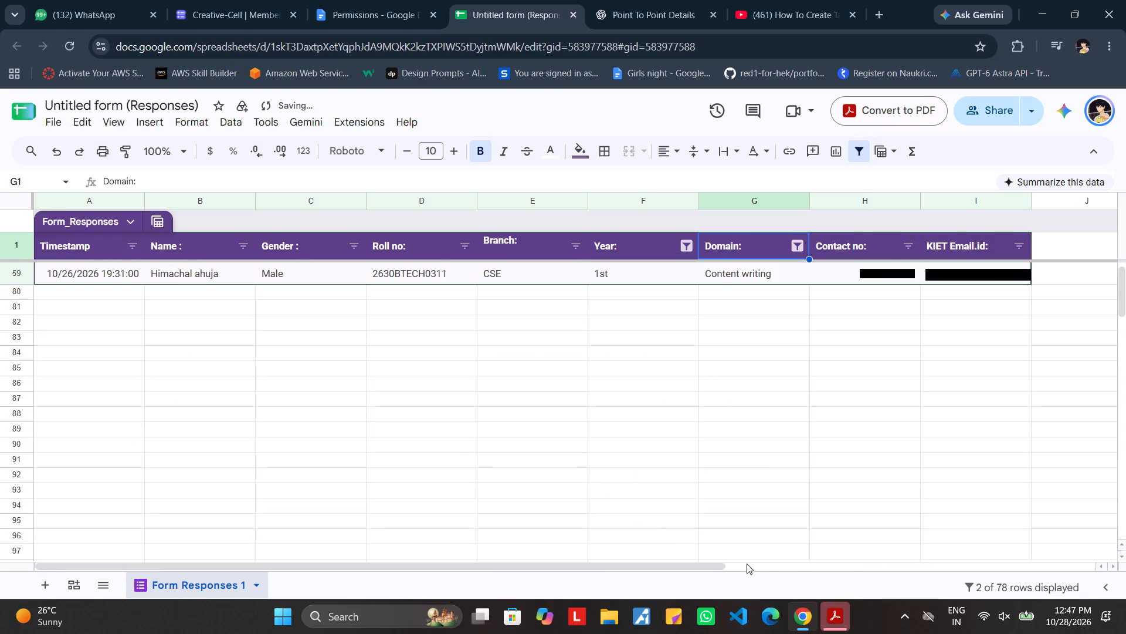
scroll(247, 319, up, 5)
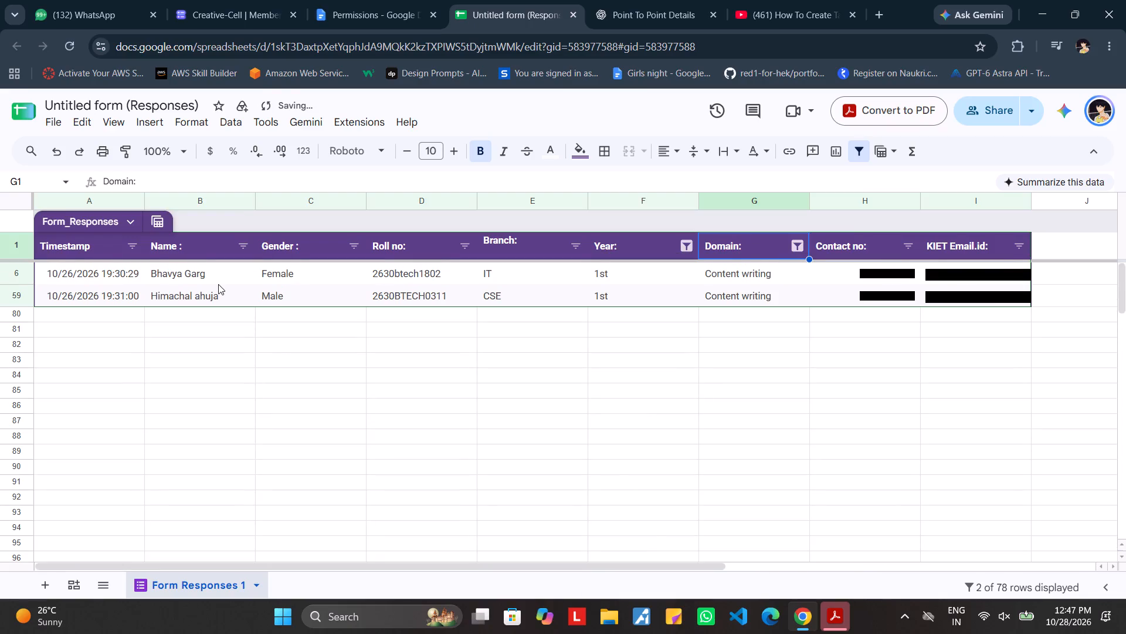
Filter the Year column to show only 2nd and look up the newly added student's branch.
click(688, 251)
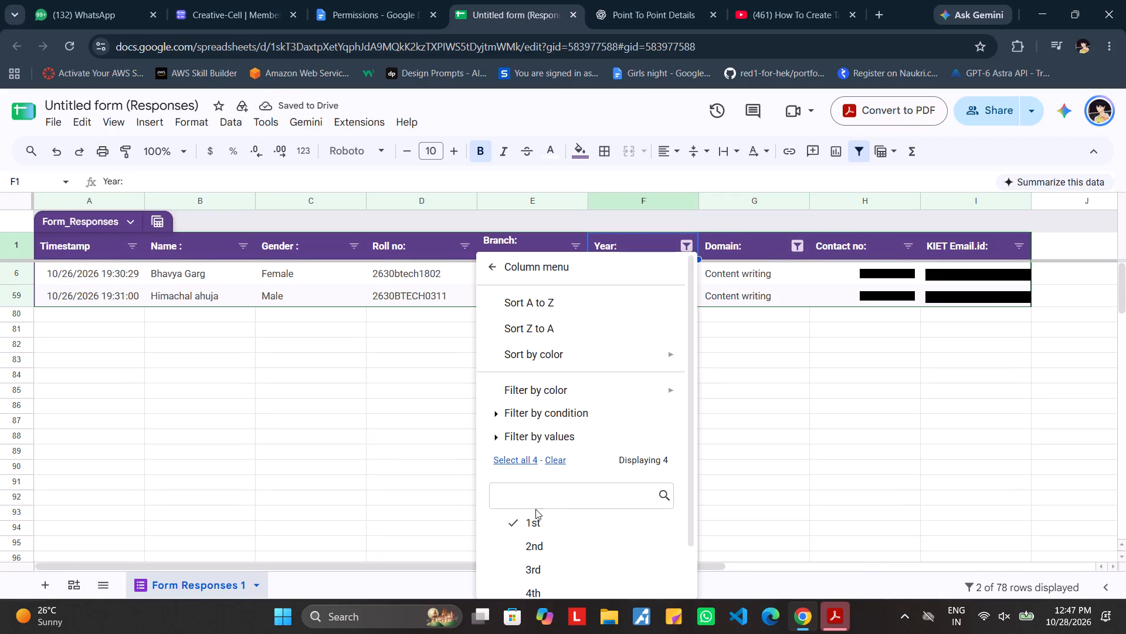
click(533, 516)
scroll(533, 516, down, 2)
drag(556, 492, 571, 508)
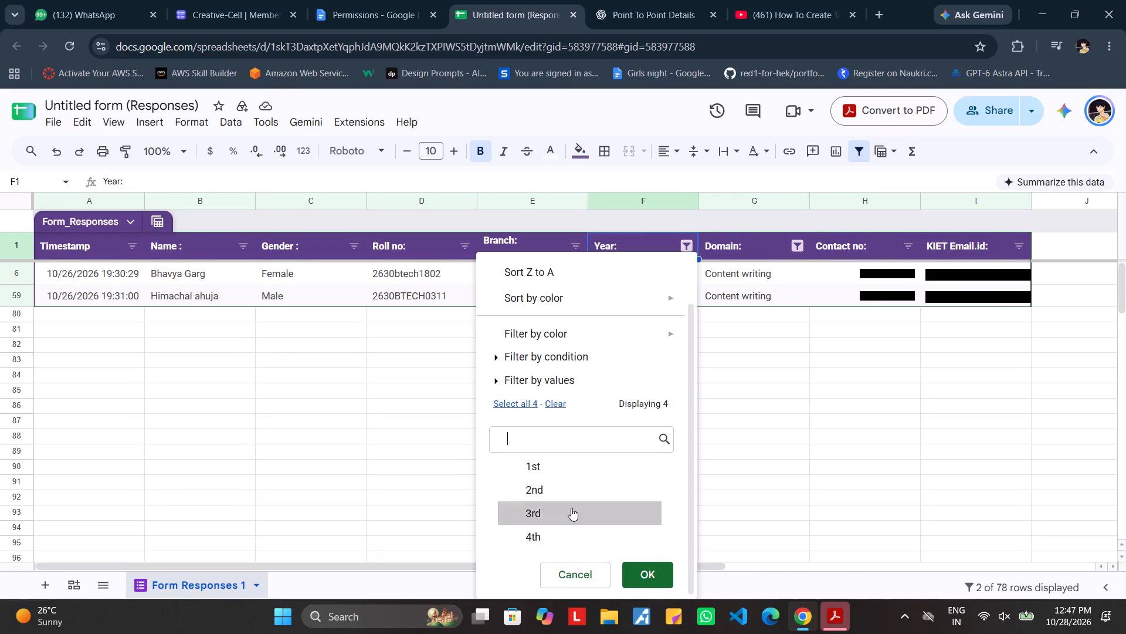
drag(571, 508, 549, 458)
click(553, 481)
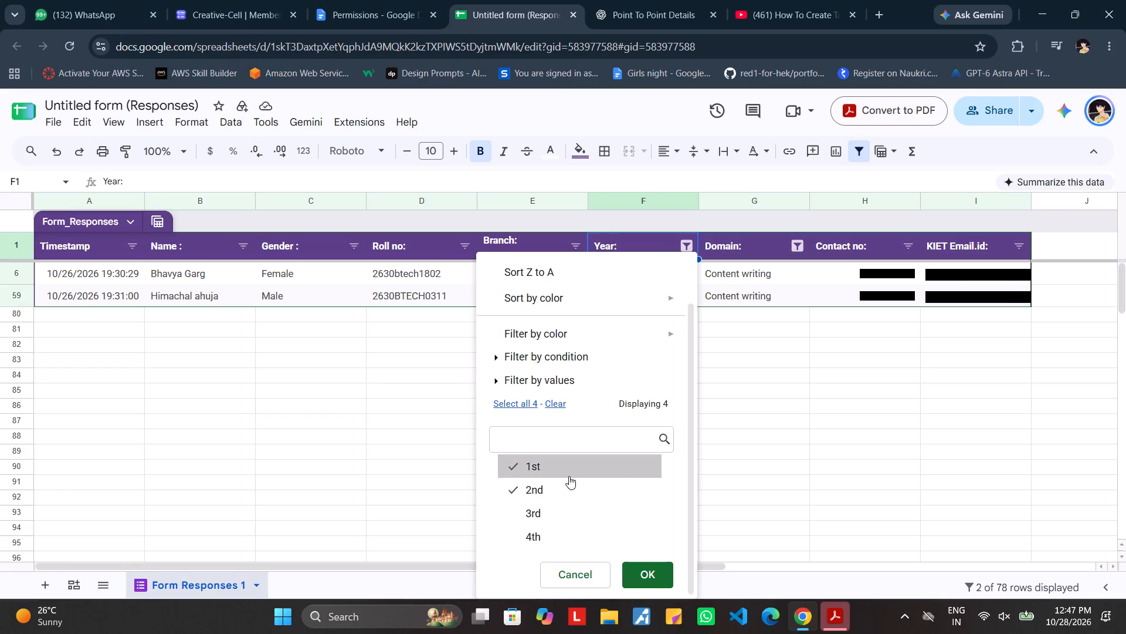
click(566, 474)
click(632, 564)
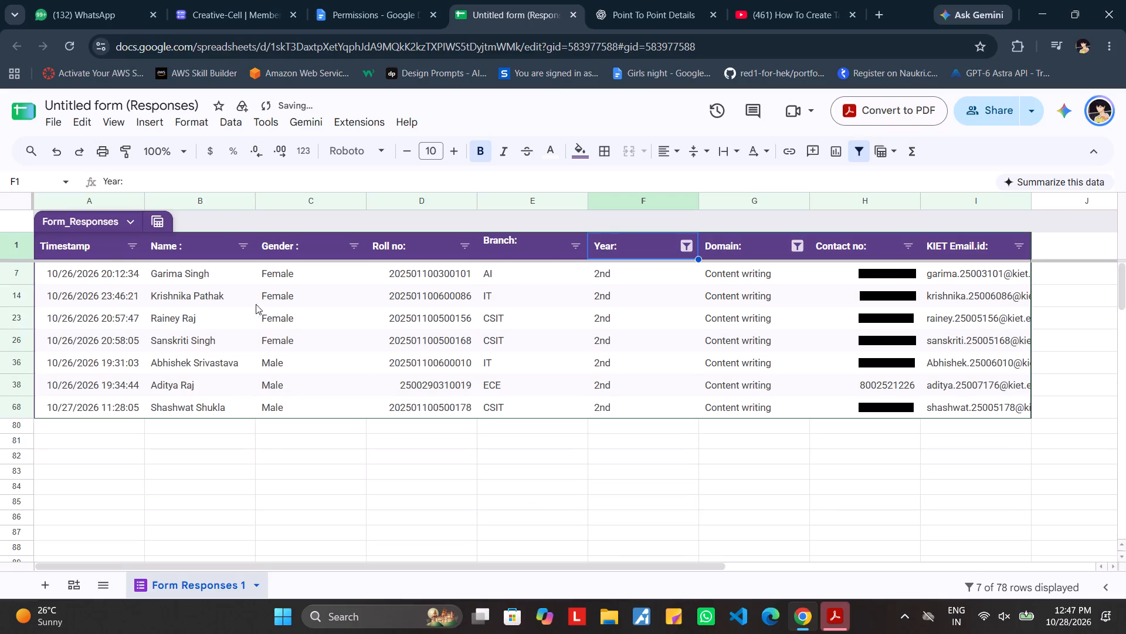
click(525, 295)
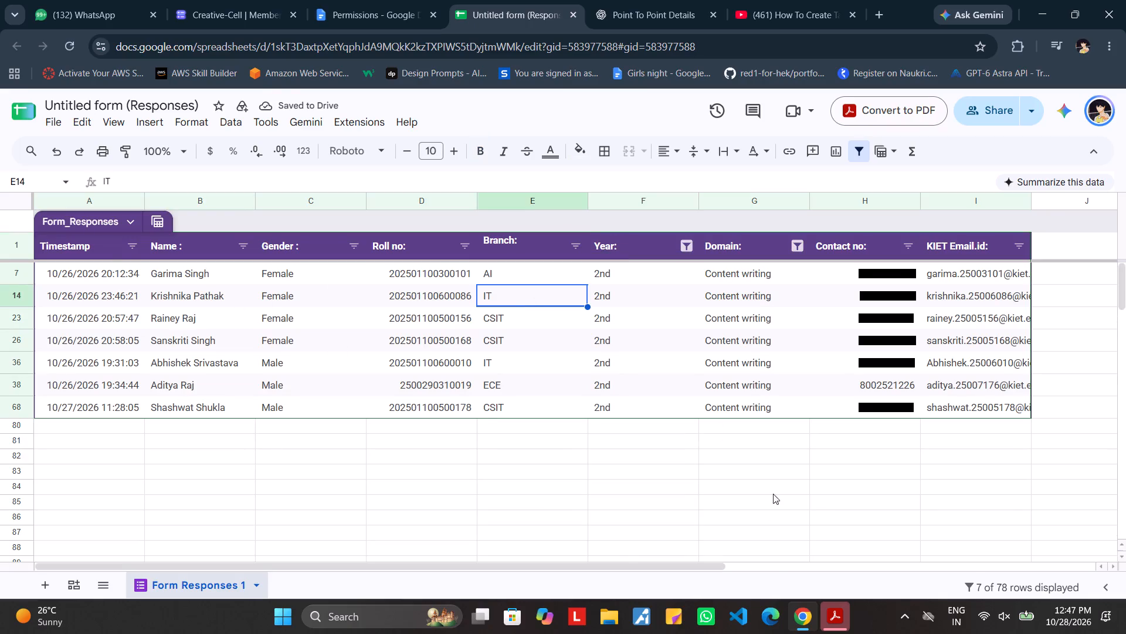
Switch back to the Permissions document and complete the last student row with IT, 2nd, Sarojini - 303 and Content.
click(386, 0)
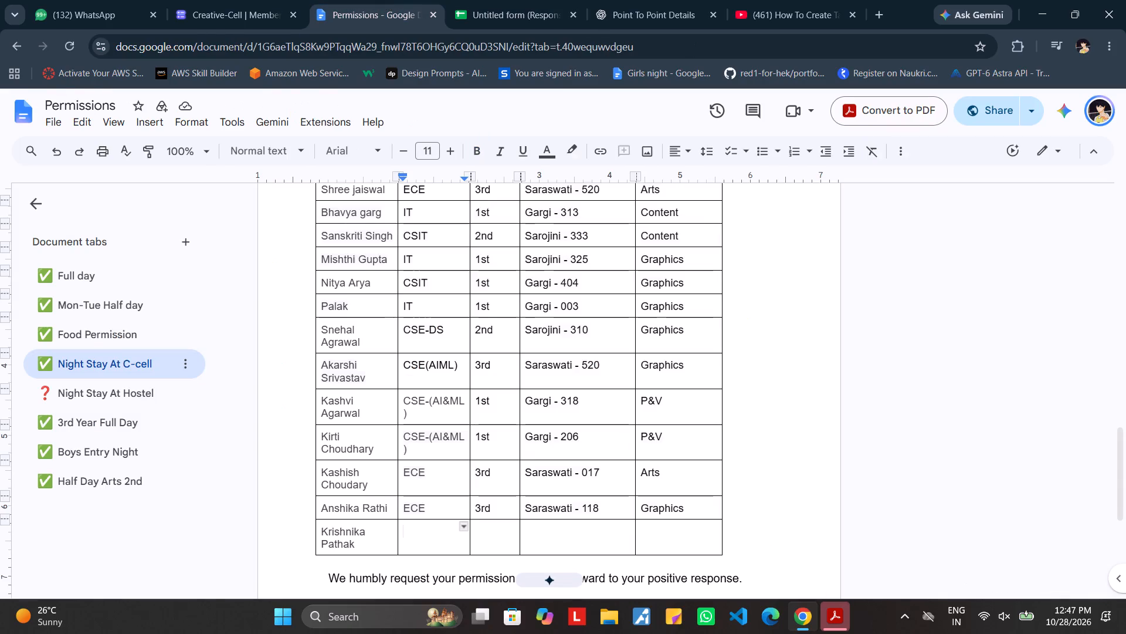
key(i)
key(BackSpace)
text(IT)
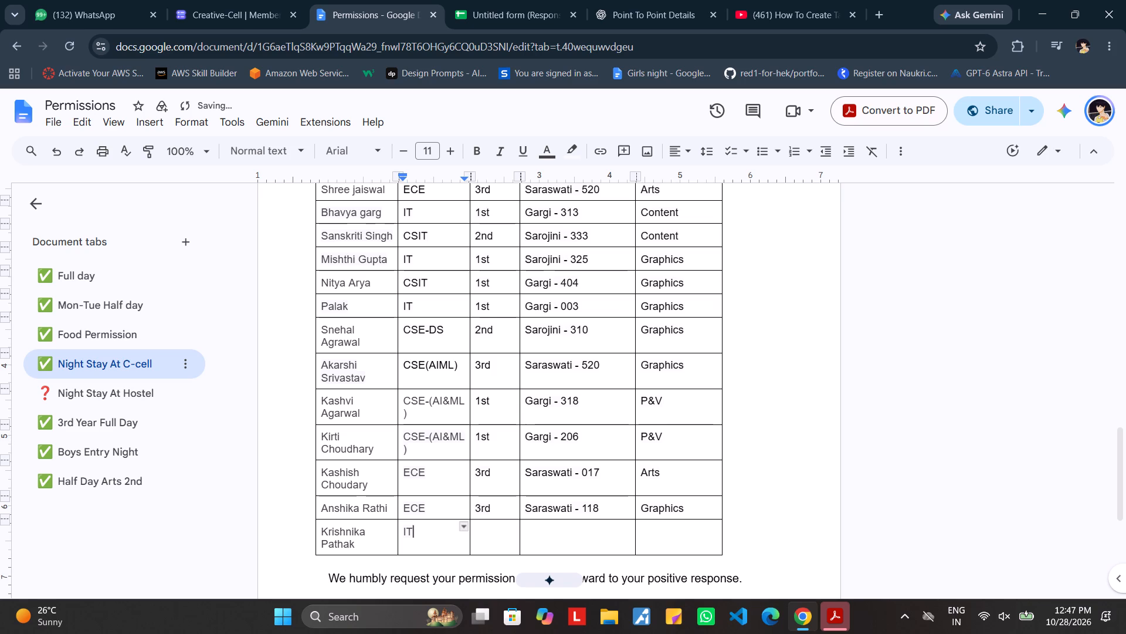
key(Right)
text(nd)
key(space)
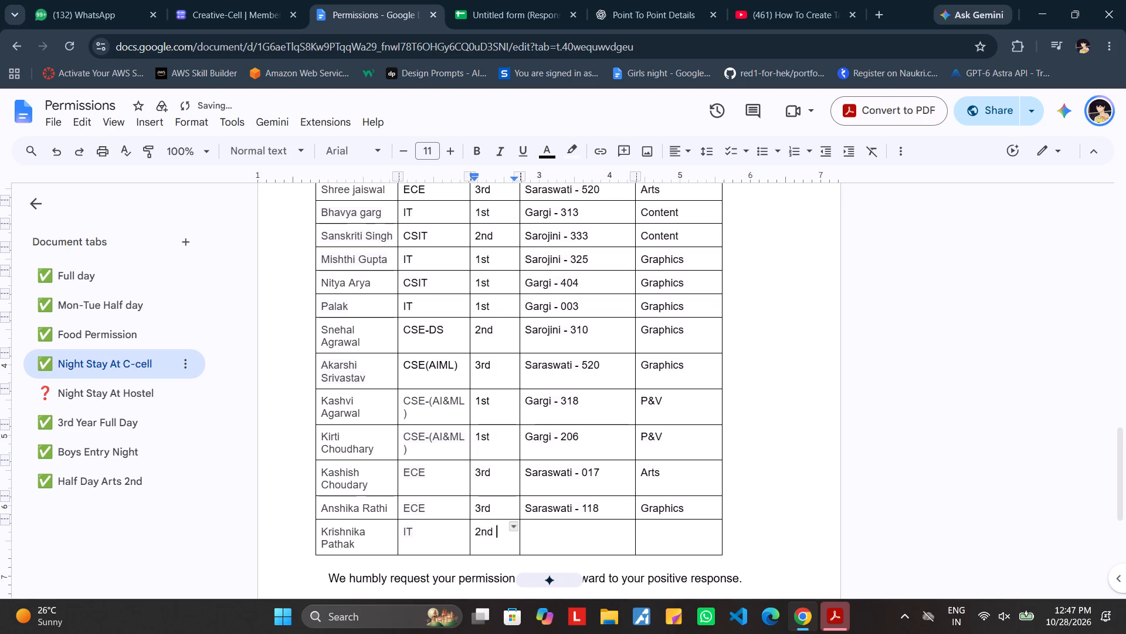
key(Right)
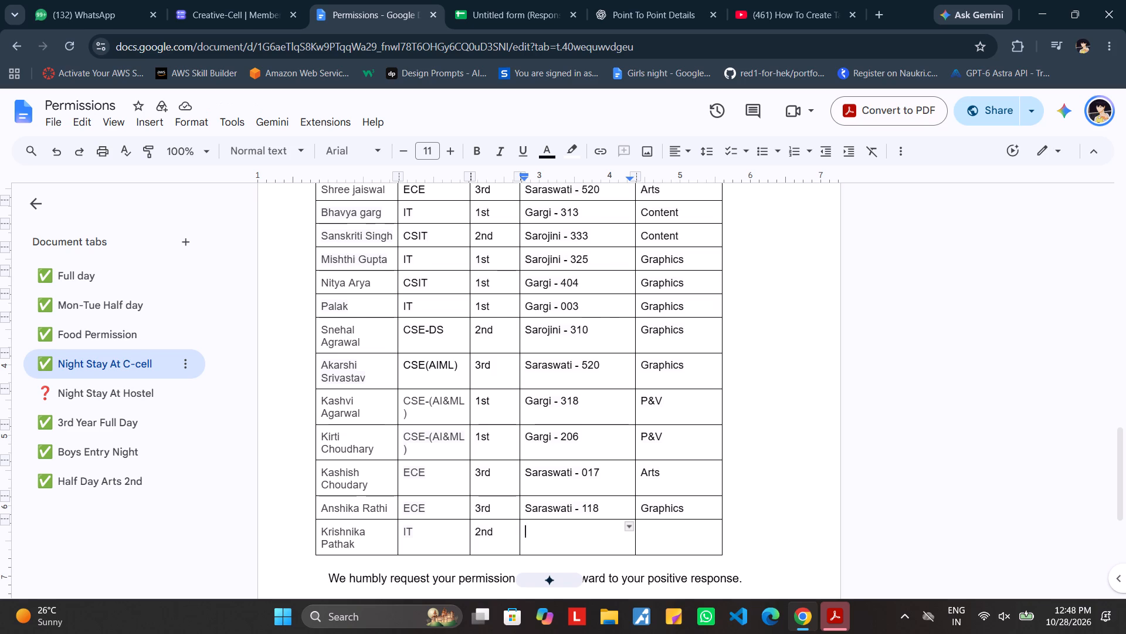
text(arojini - 303)
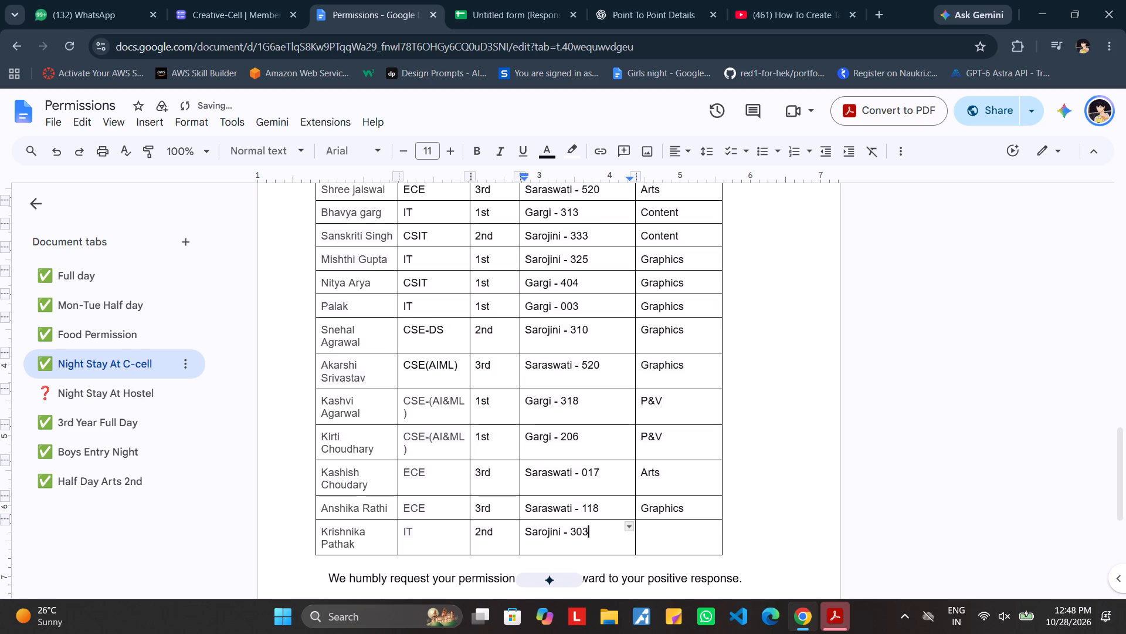
key(Right)
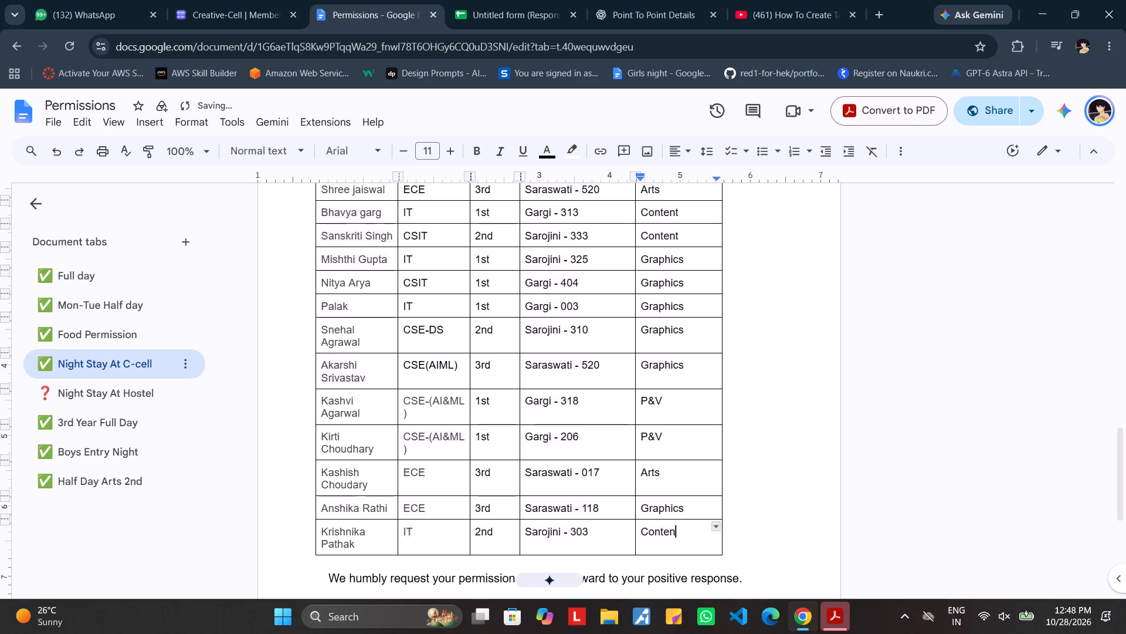
Enter Gargi - 302 as the missing hostel room of the 1st-year CSE student in the Arts domain.
scroll(432, 479, up, 1)
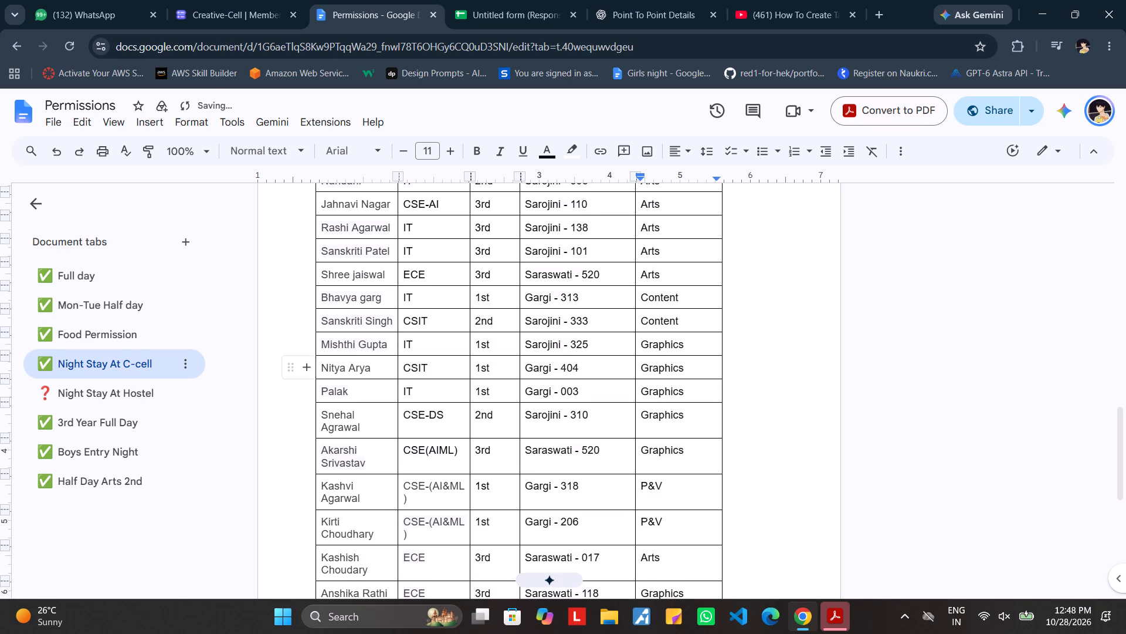
scroll(459, 343, up, 3)
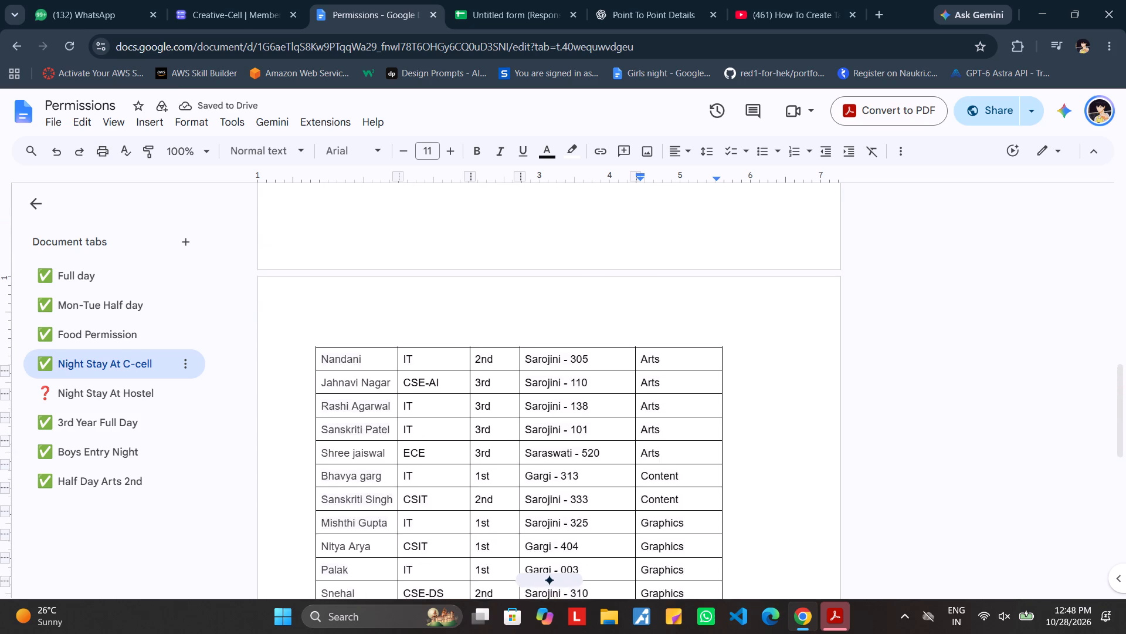
scroll(459, 343, up, 3)
scroll(459, 343, down, 2)
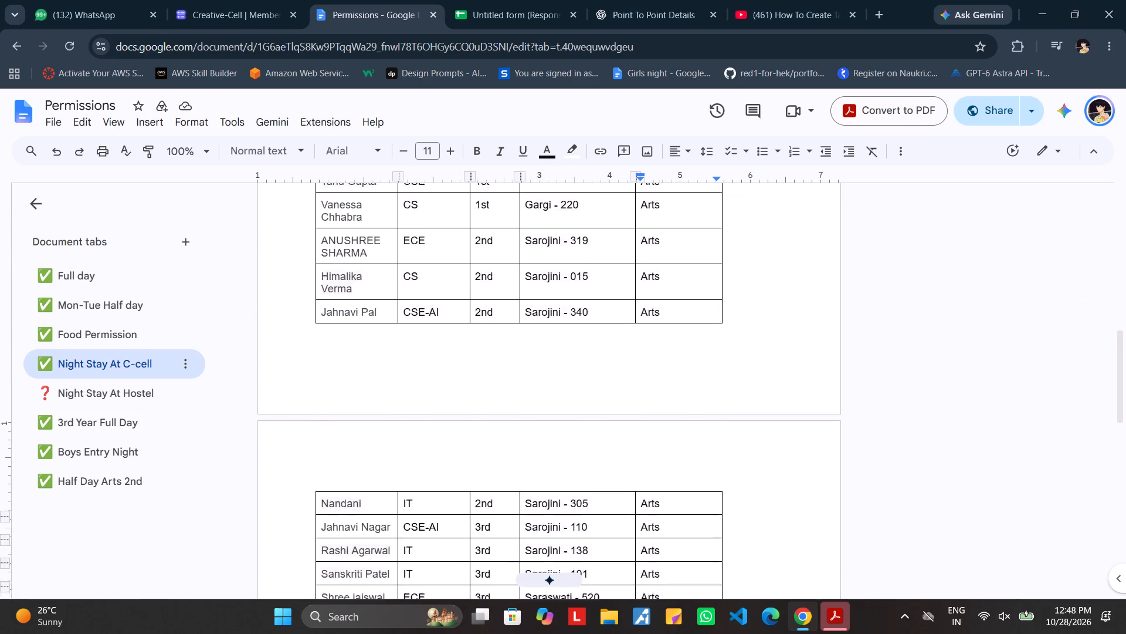
scroll(459, 343, down, 2)
scroll(459, 343, up, 4)
scroll(459, 343, down, 2)
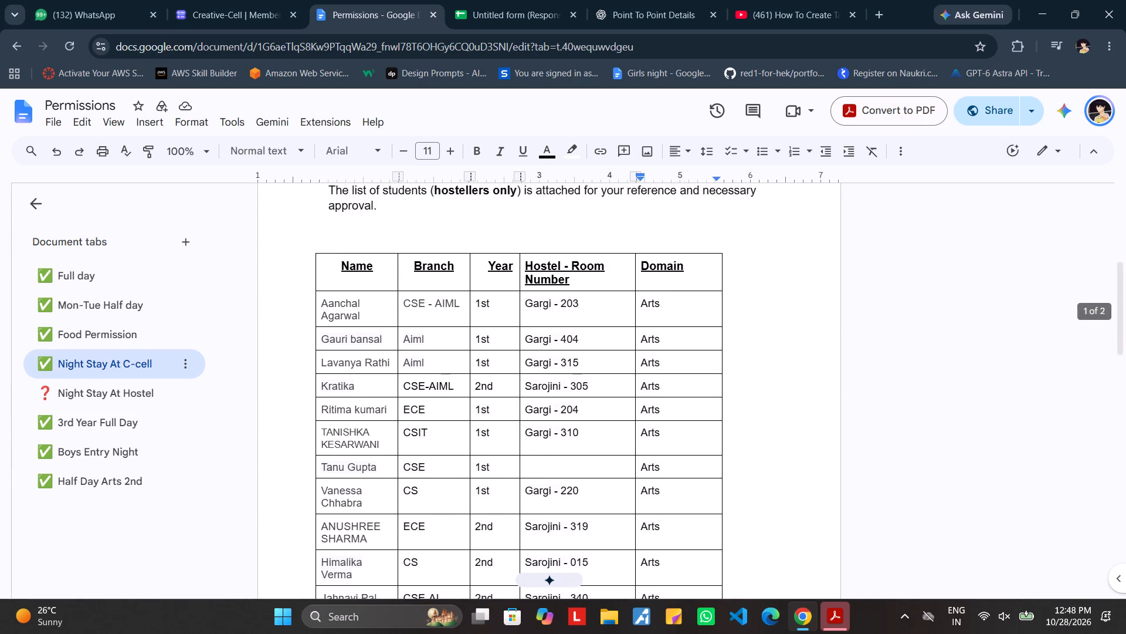
click(546, 463)
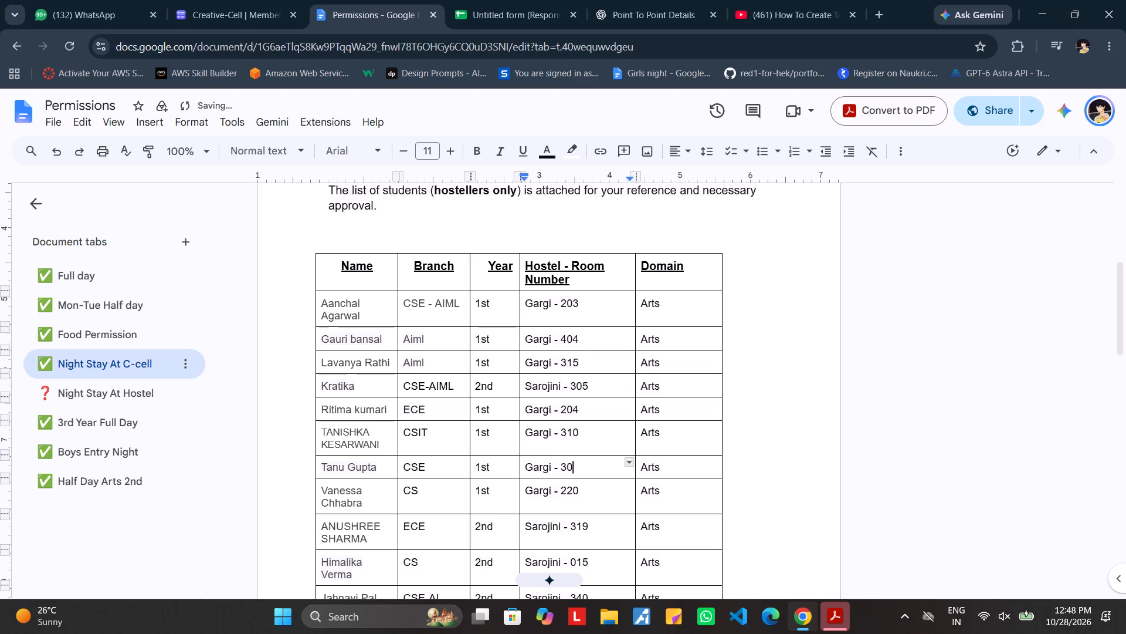
key(BackSpace)
key(2)
Review the whole student table across both pages and the letter's closing for missing or incorrect entries.
scroll(546, 463, down, 1)
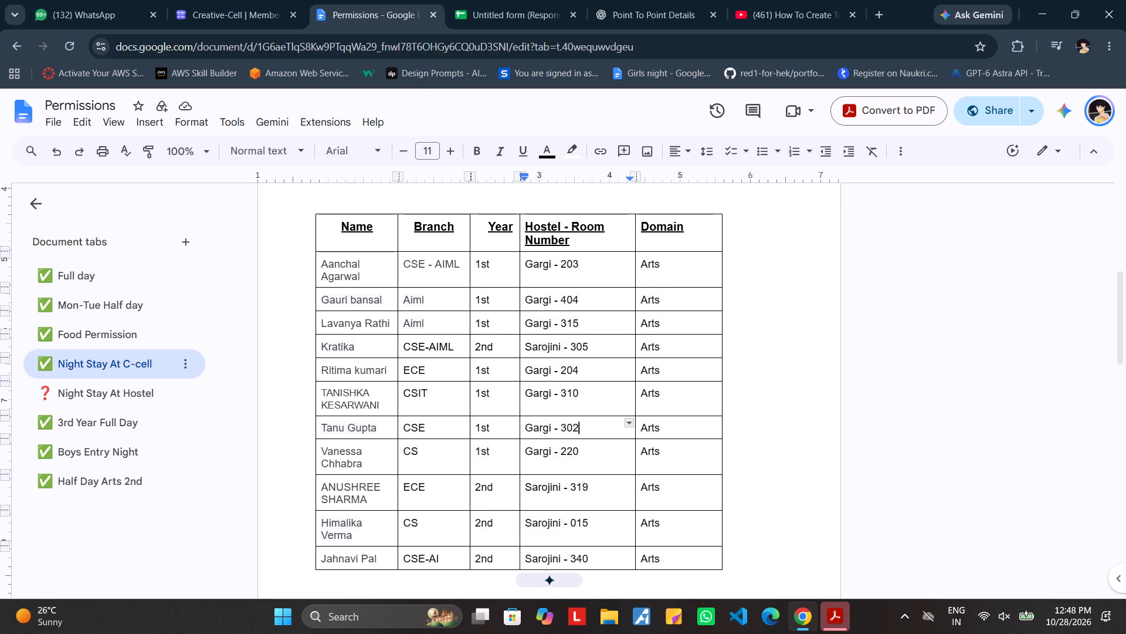
scroll(362, 437, down, 3)
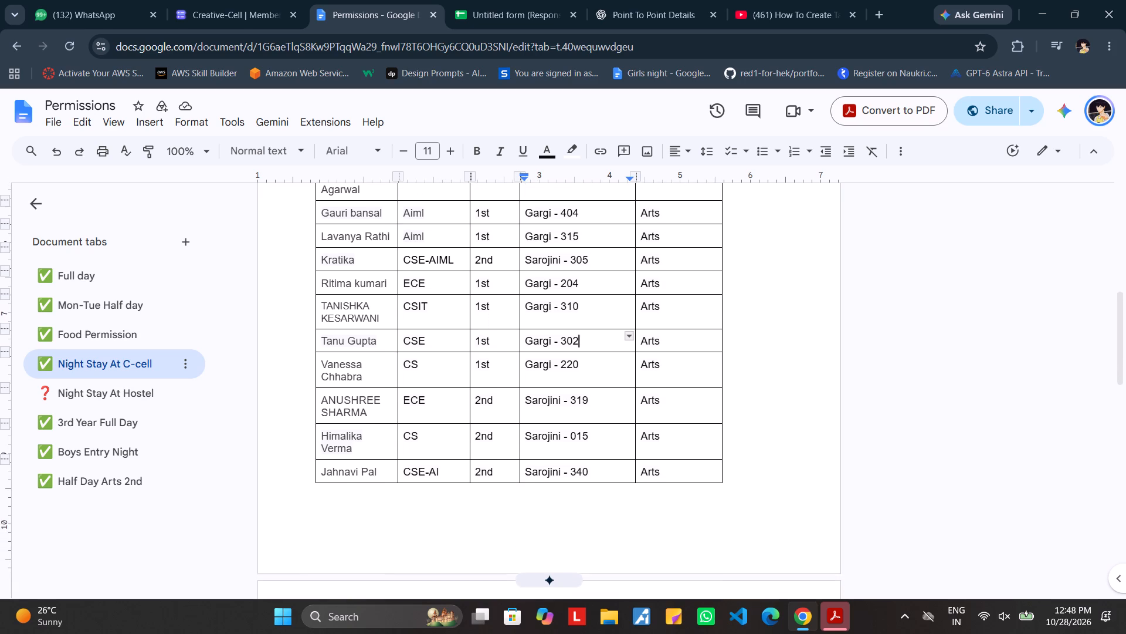
scroll(362, 437, down, 4)
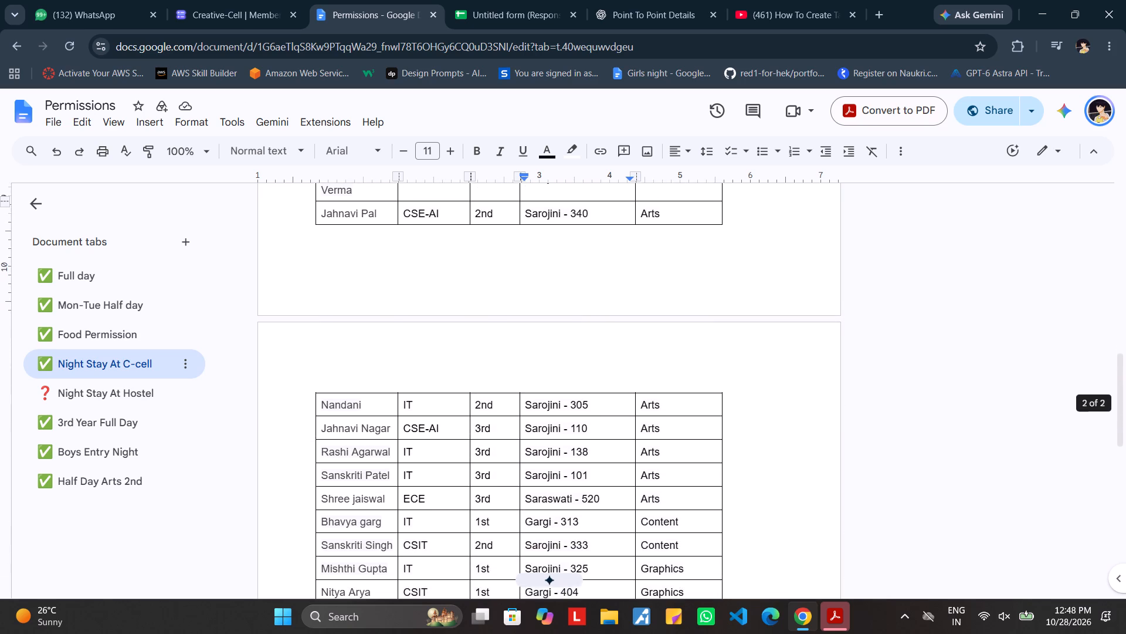
scroll(362, 437, down, 1)
scroll(362, 504, down, 1)
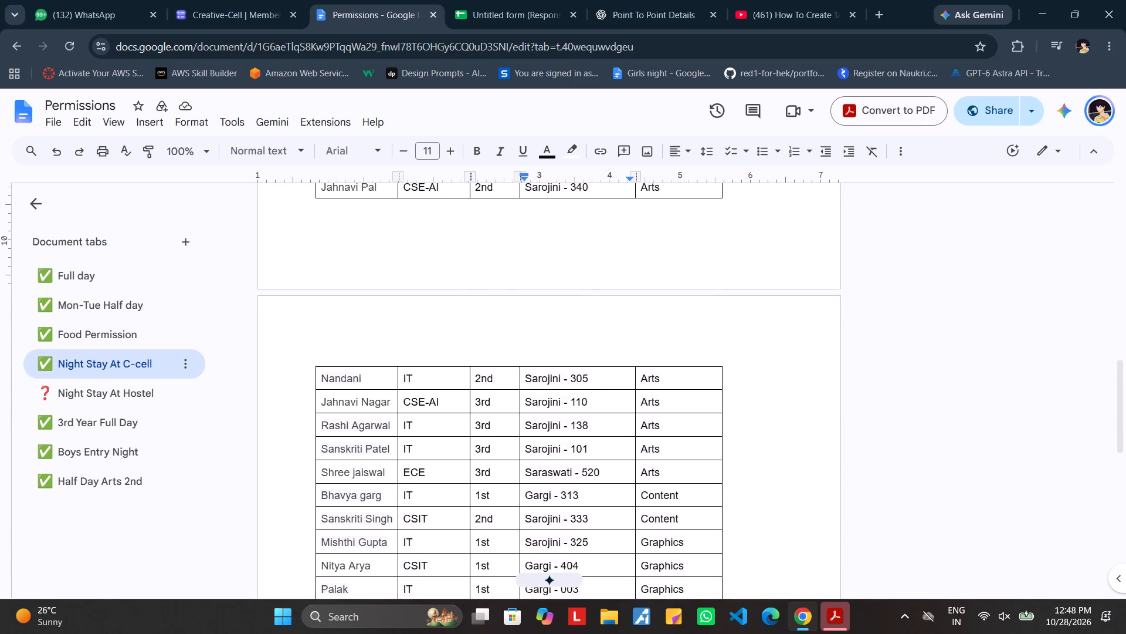
scroll(362, 504, down, 1)
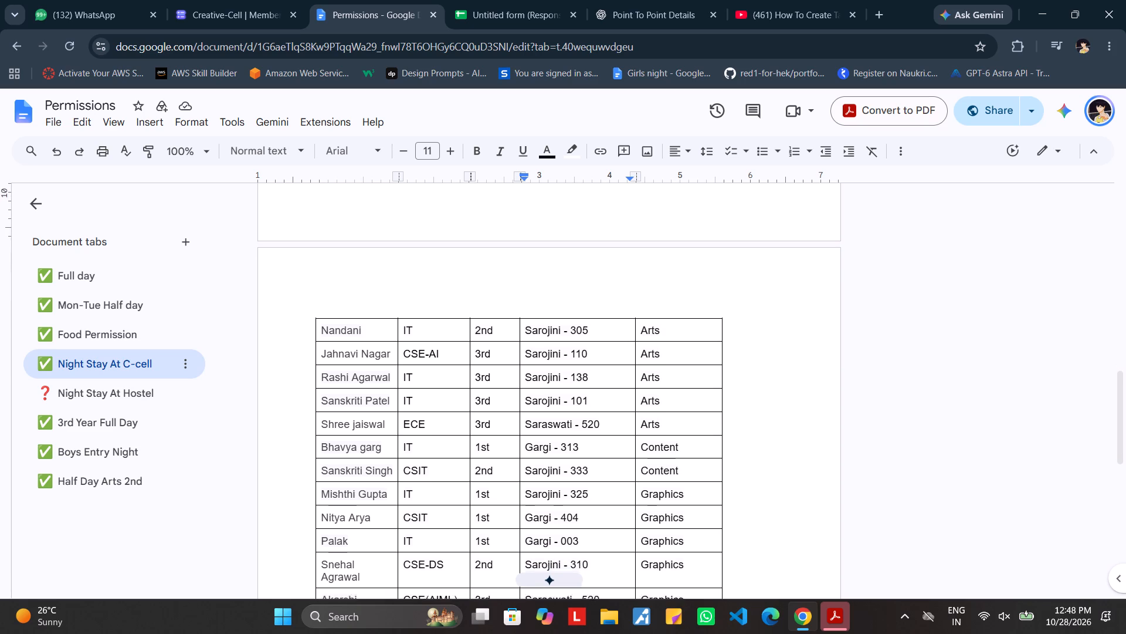
scroll(362, 504, down, 2)
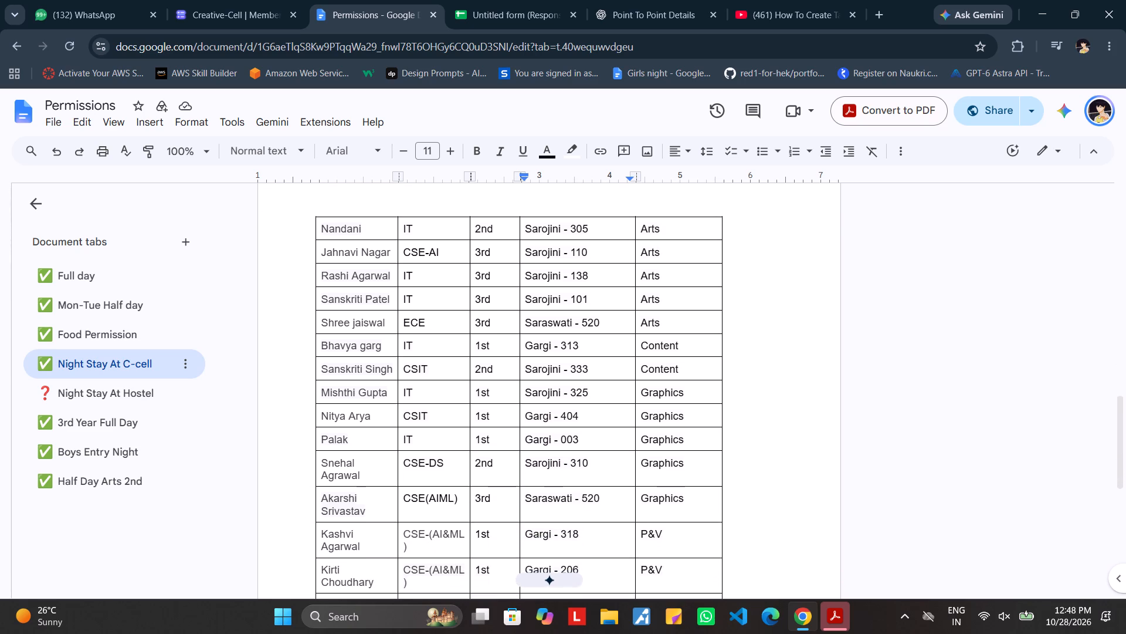
scroll(362, 504, down, 2)
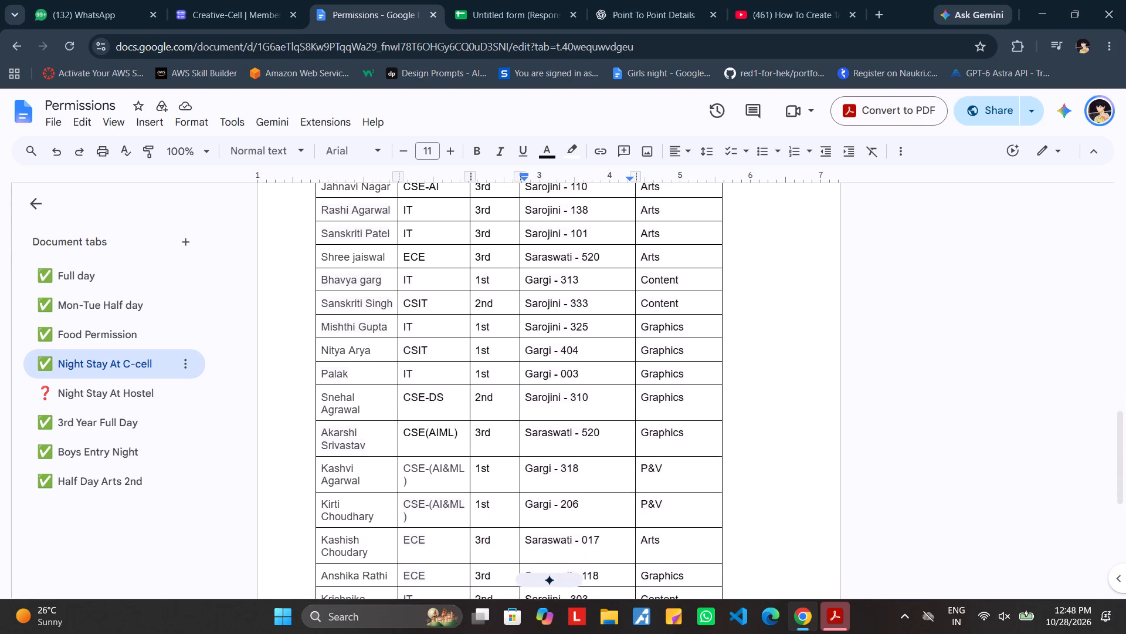
scroll(362, 504, up, 1)
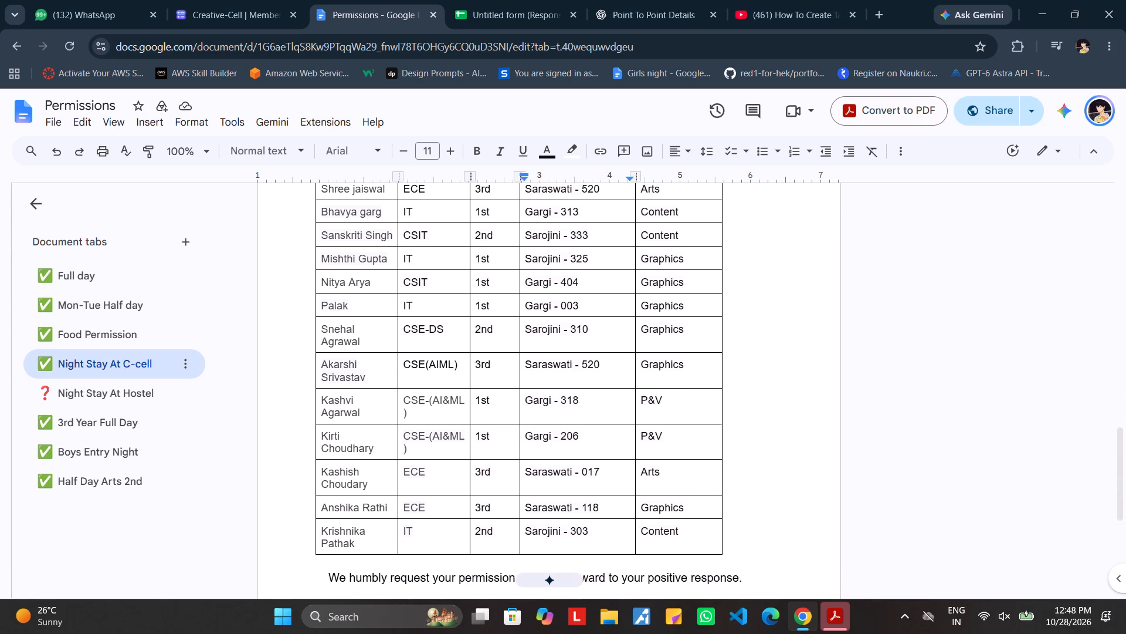
scroll(362, 504, up, 2)
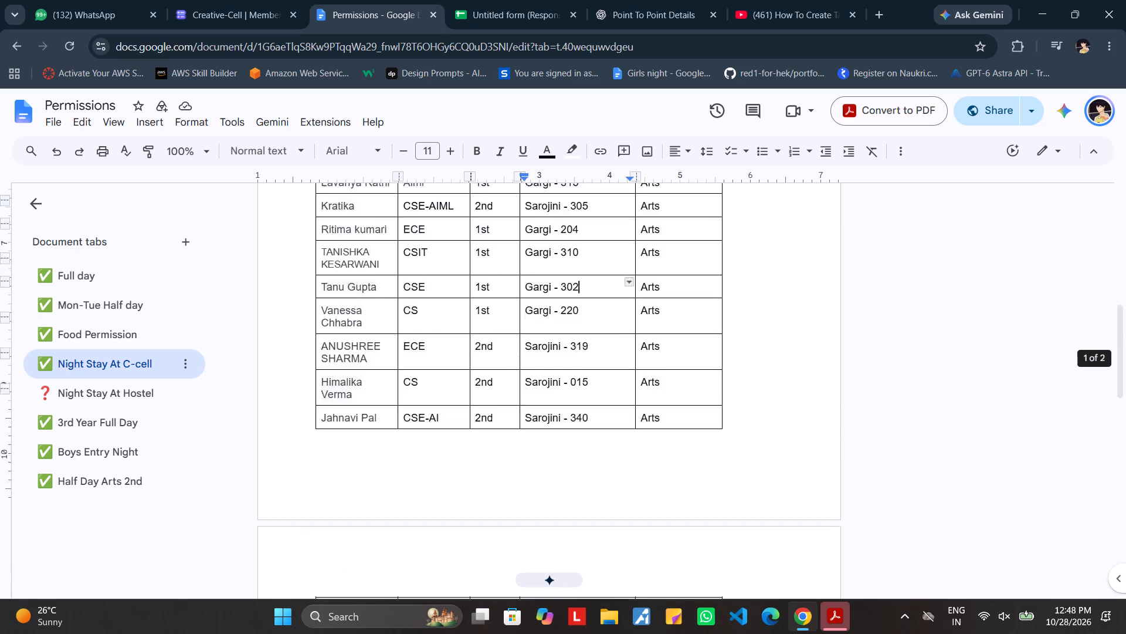
scroll(362, 504, up, 2)
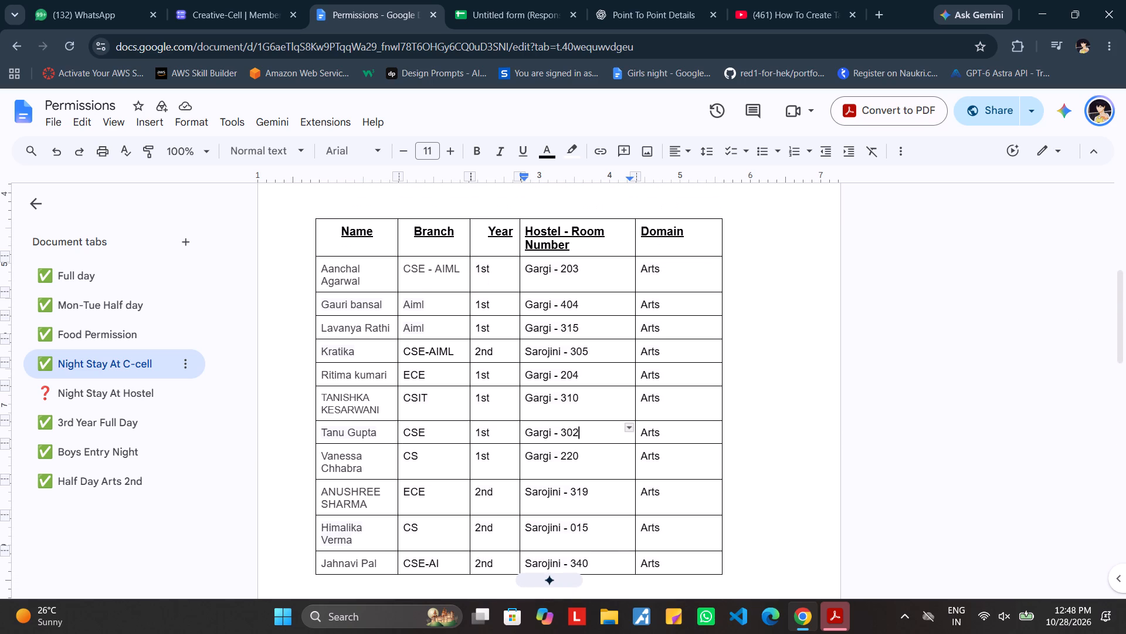
scroll(362, 504, up, 2)
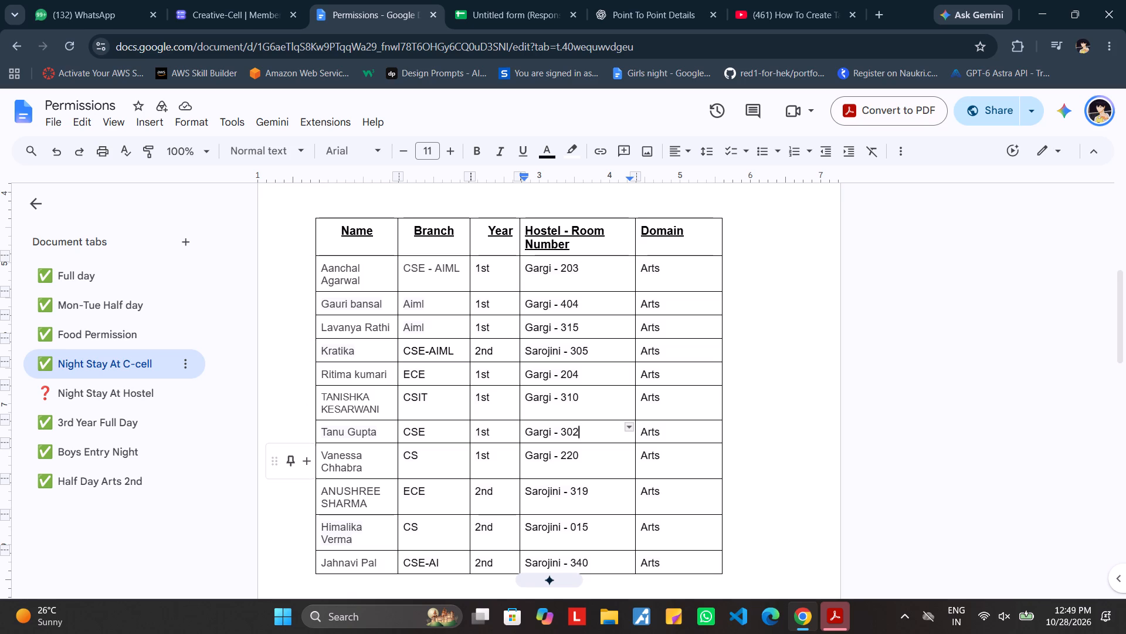
scroll(369, 552, down, 3)
scroll(369, 552, up, 2)
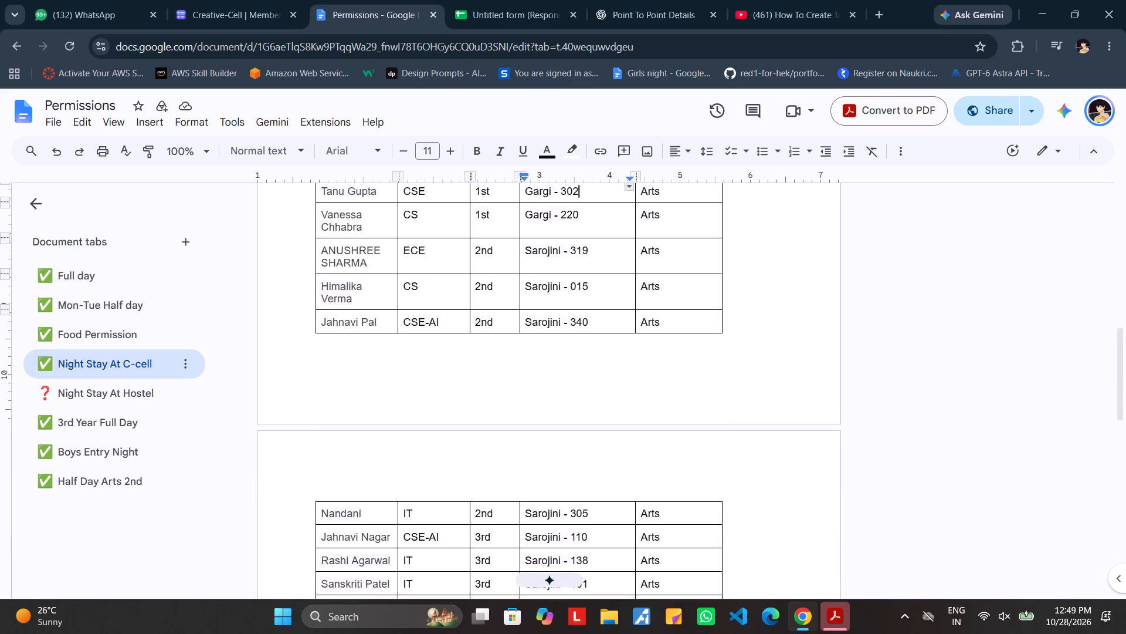
scroll(369, 552, up, 2)
scroll(369, 552, down, 3)
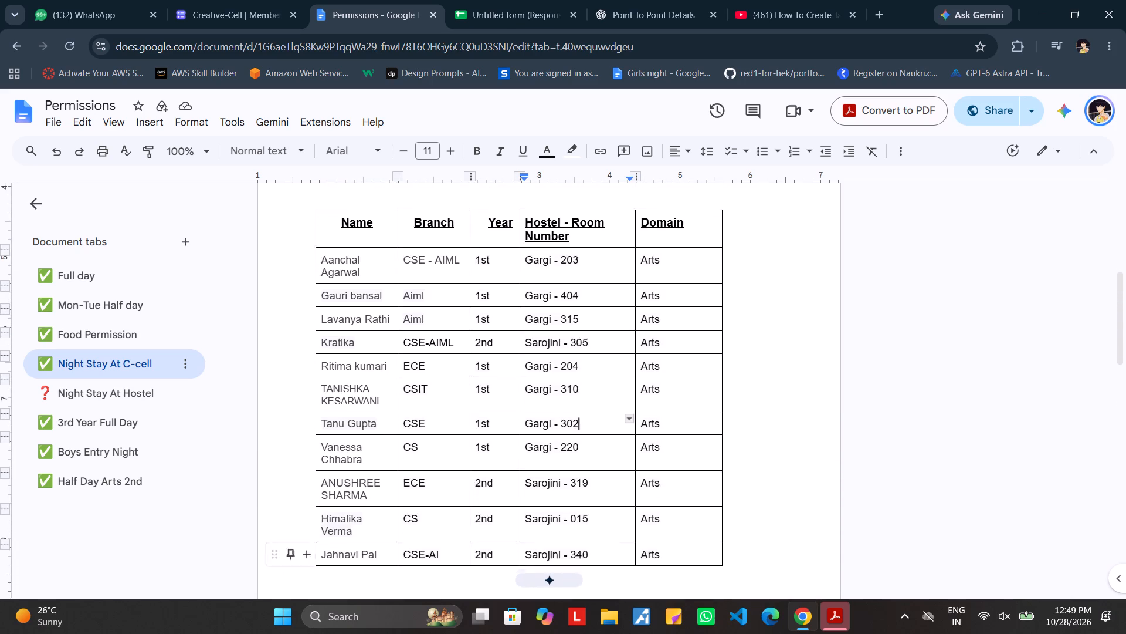
scroll(369, 552, down, 6)
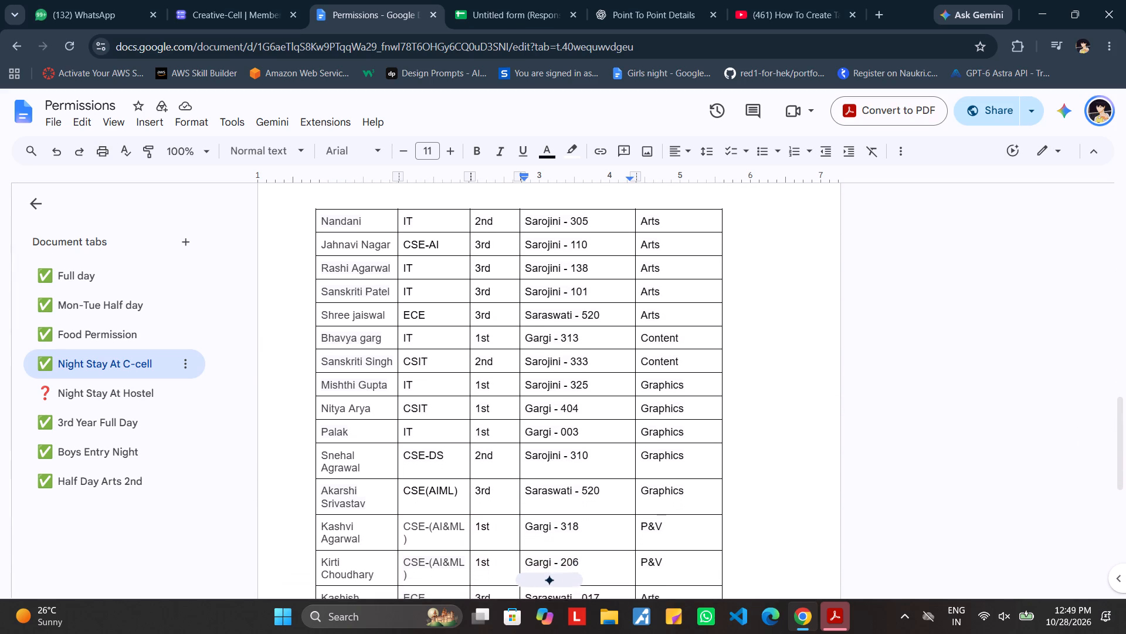
scroll(369, 552, down, 1)
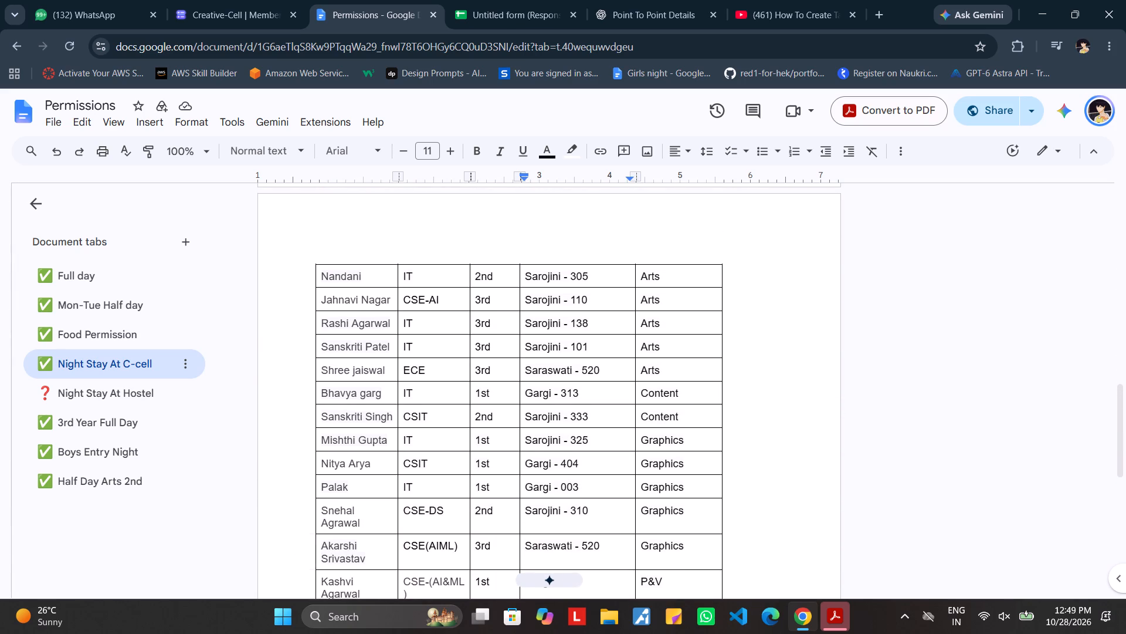
scroll(360, 378, down, 2)
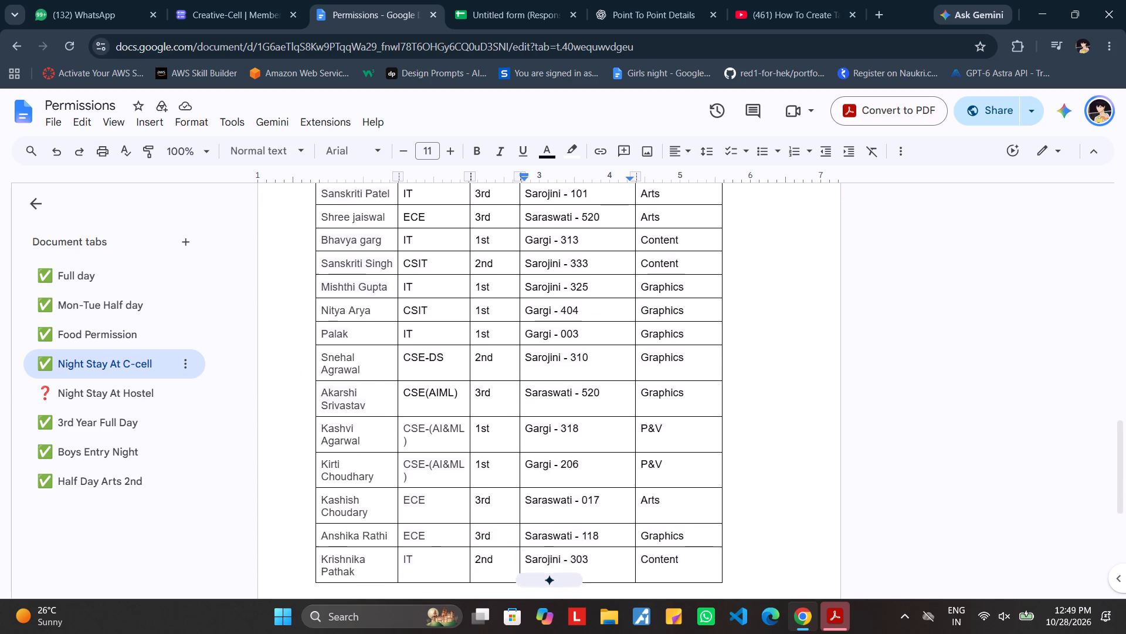
scroll(360, 378, down, 1)
scroll(360, 378, up, 2)
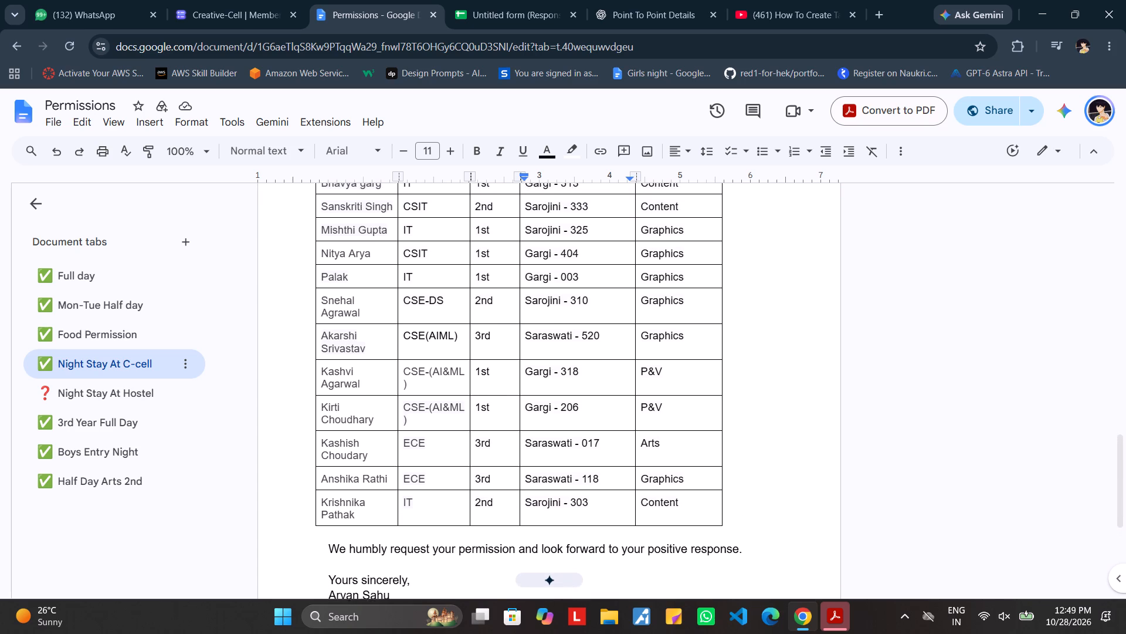
scroll(360, 378, up, 2)
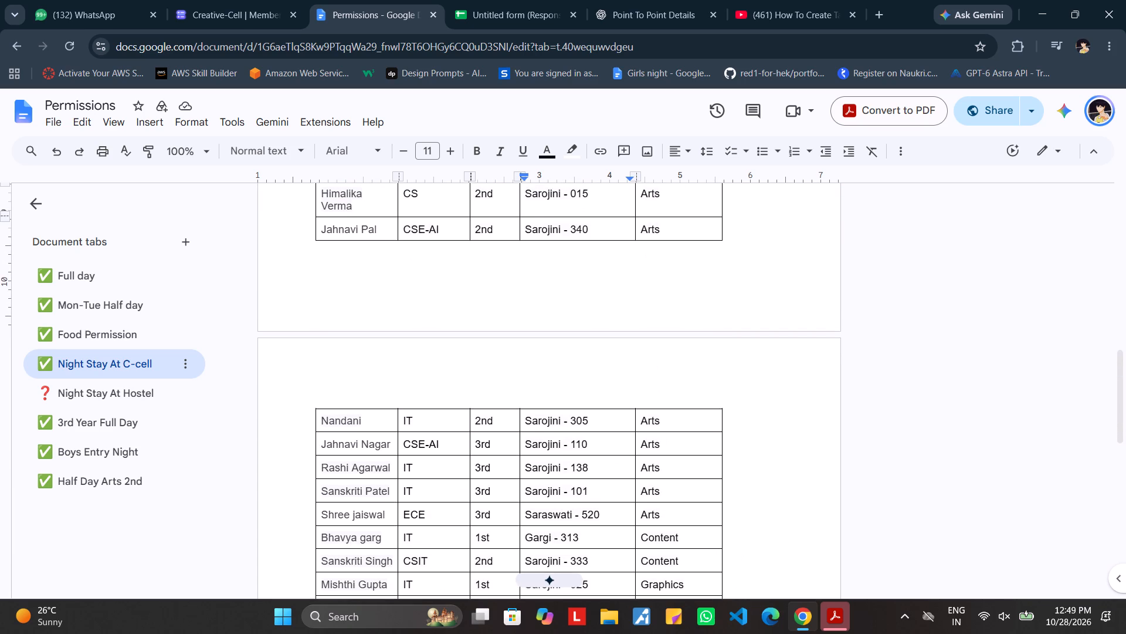
scroll(500, 497, down, 1)
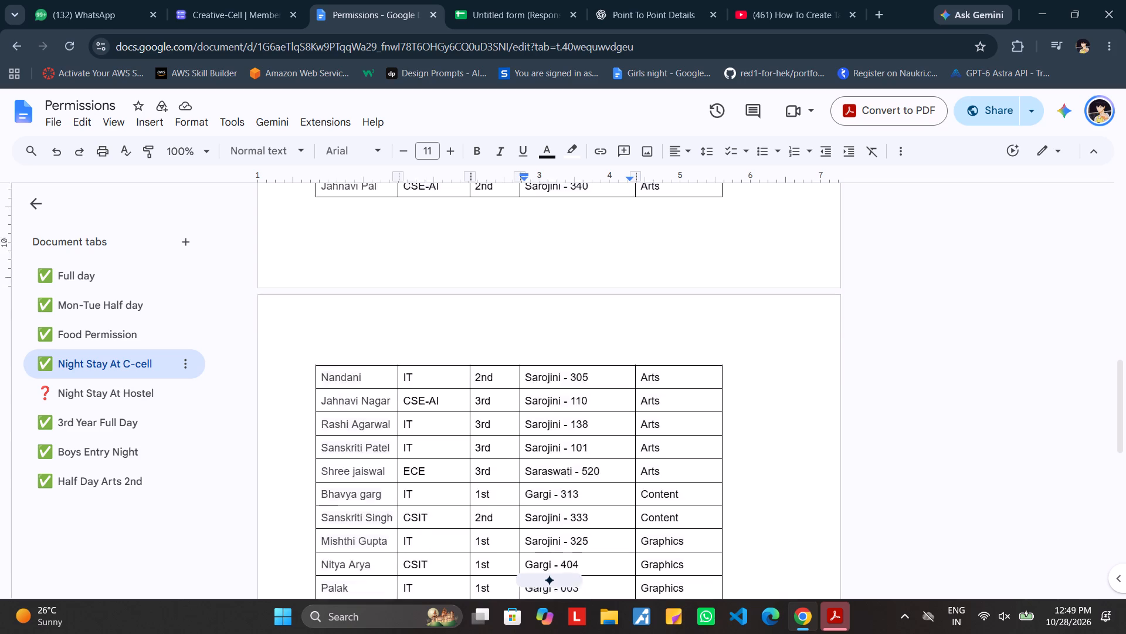
scroll(500, 497, down, 3)
scroll(500, 497, up, 1)
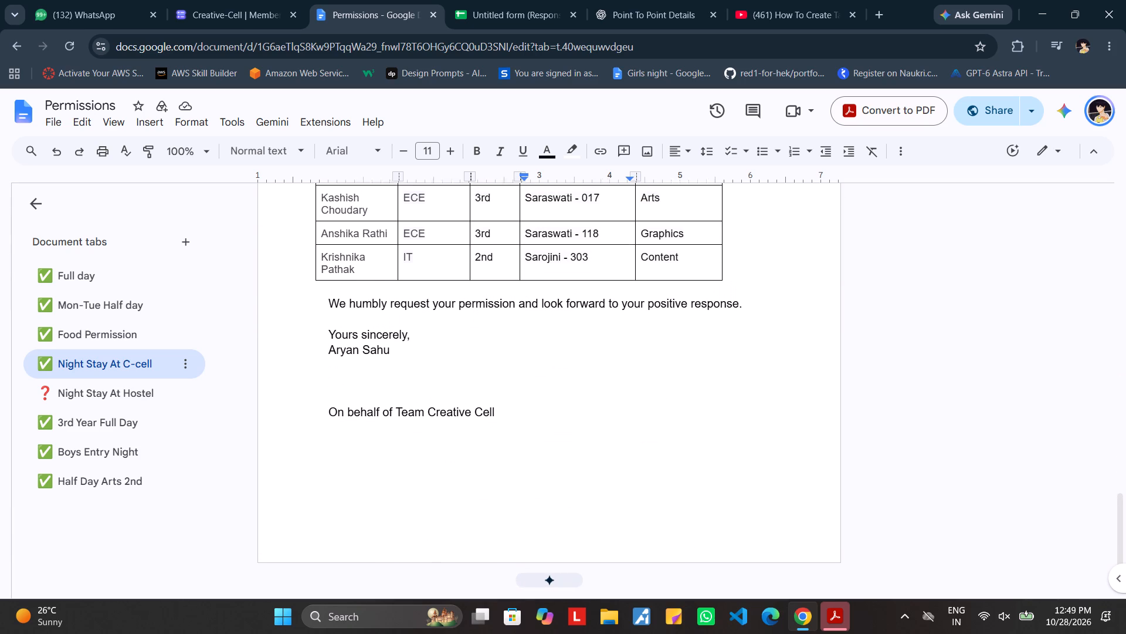
scroll(500, 497, up, 1)
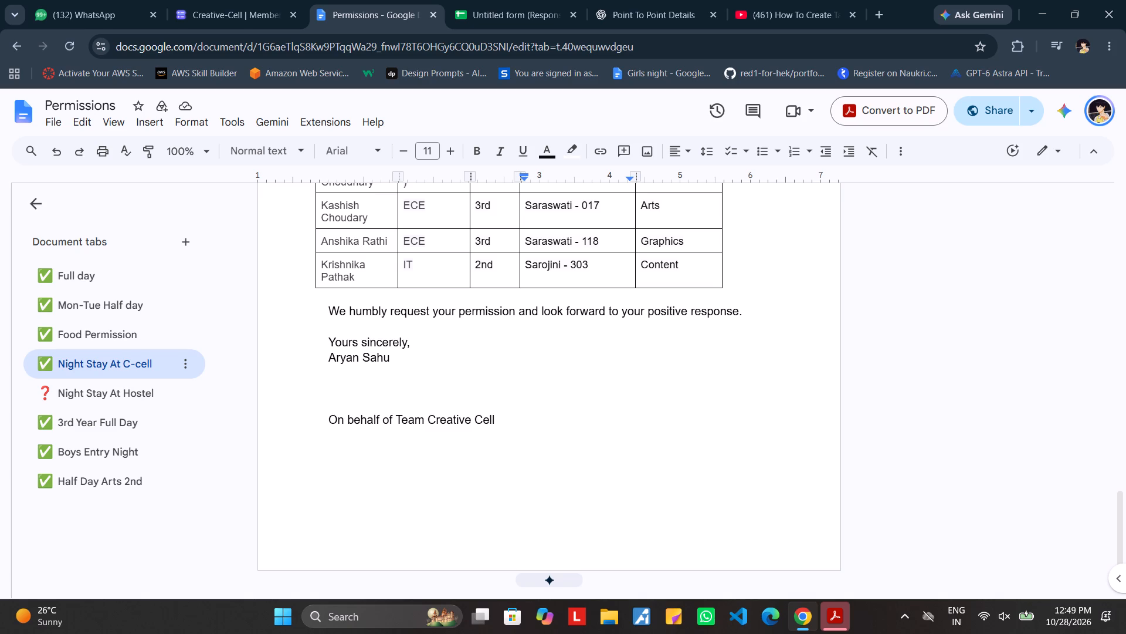
Remove "& 29th Oct, 2026" from the letter's subject line so only 28th Oct, 2026 is requested, and save the document.
scroll(500, 497, up, 8)
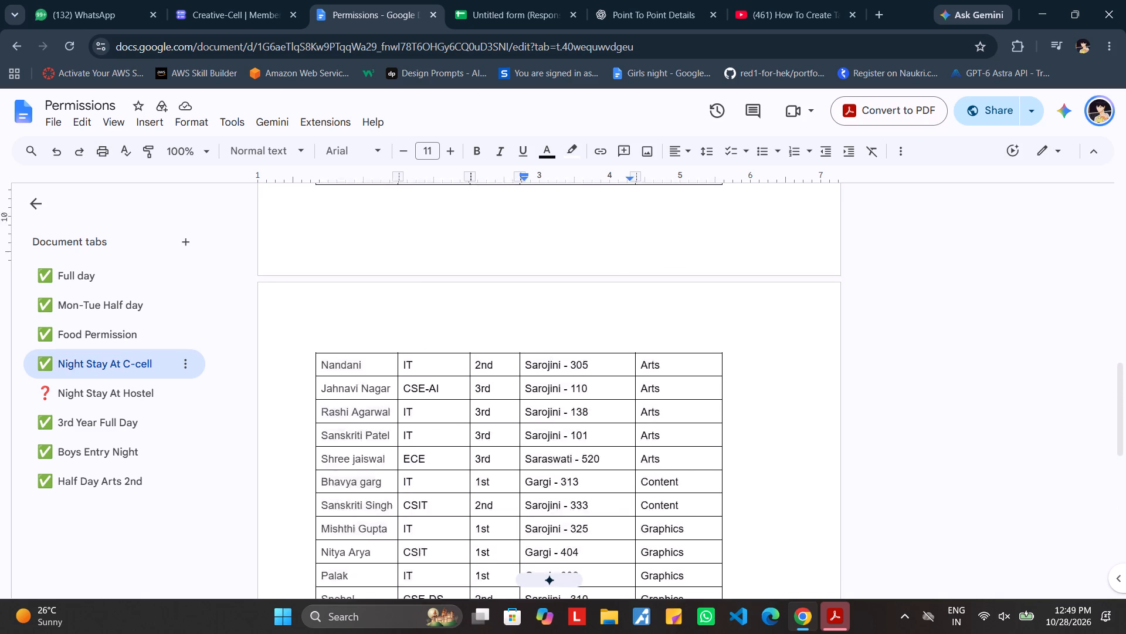
scroll(500, 497, up, 5)
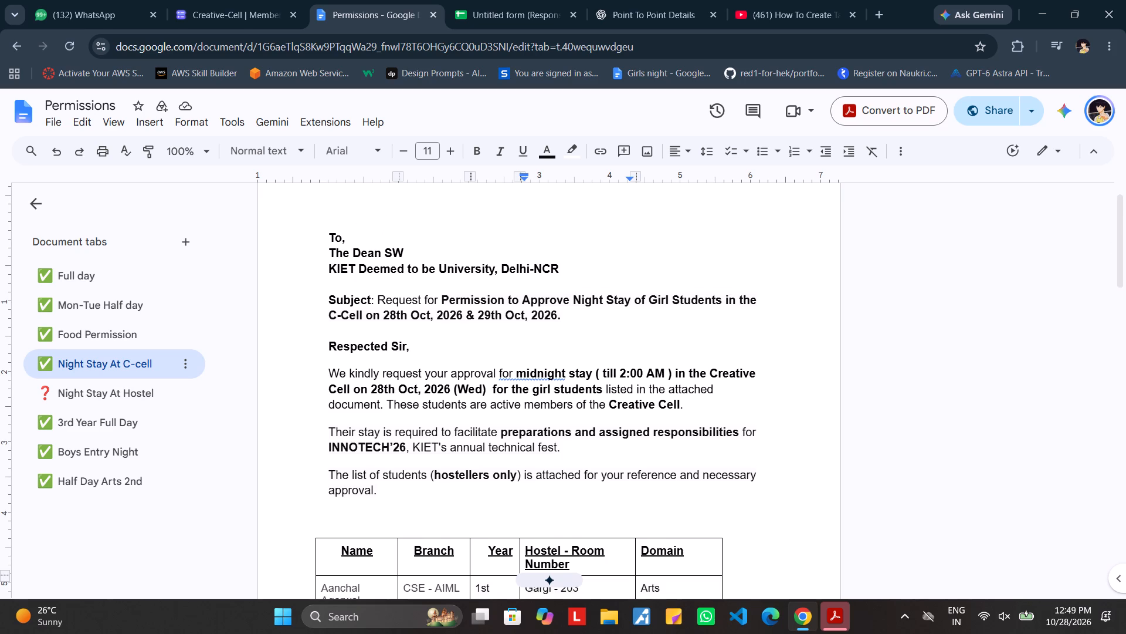
scroll(531, 312, down, 1)
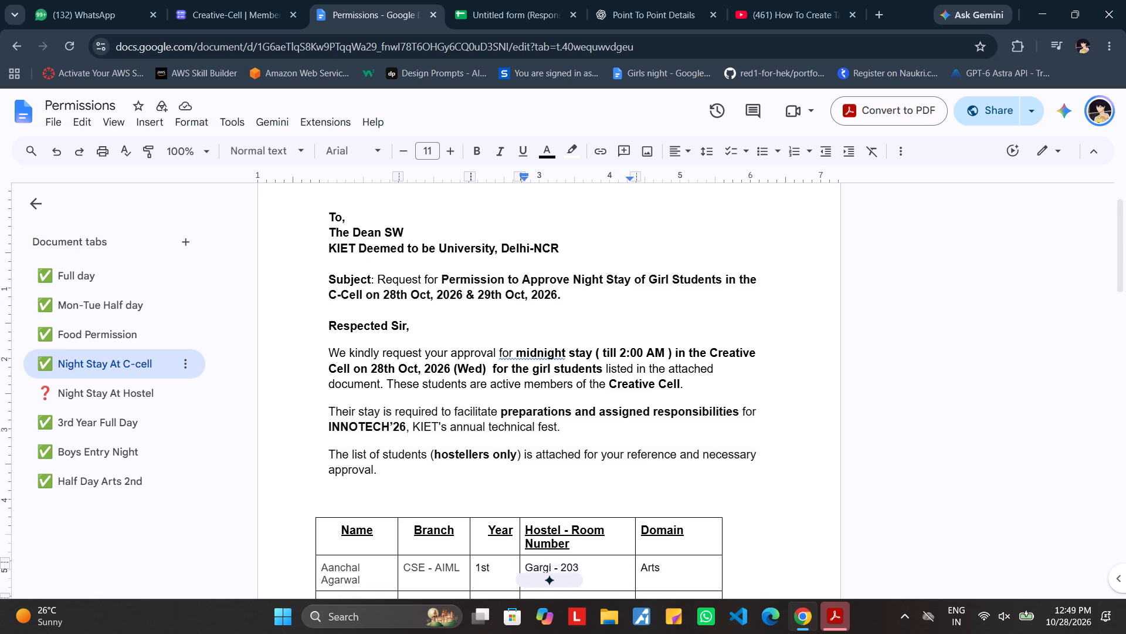
scroll(531, 312, down, 1)
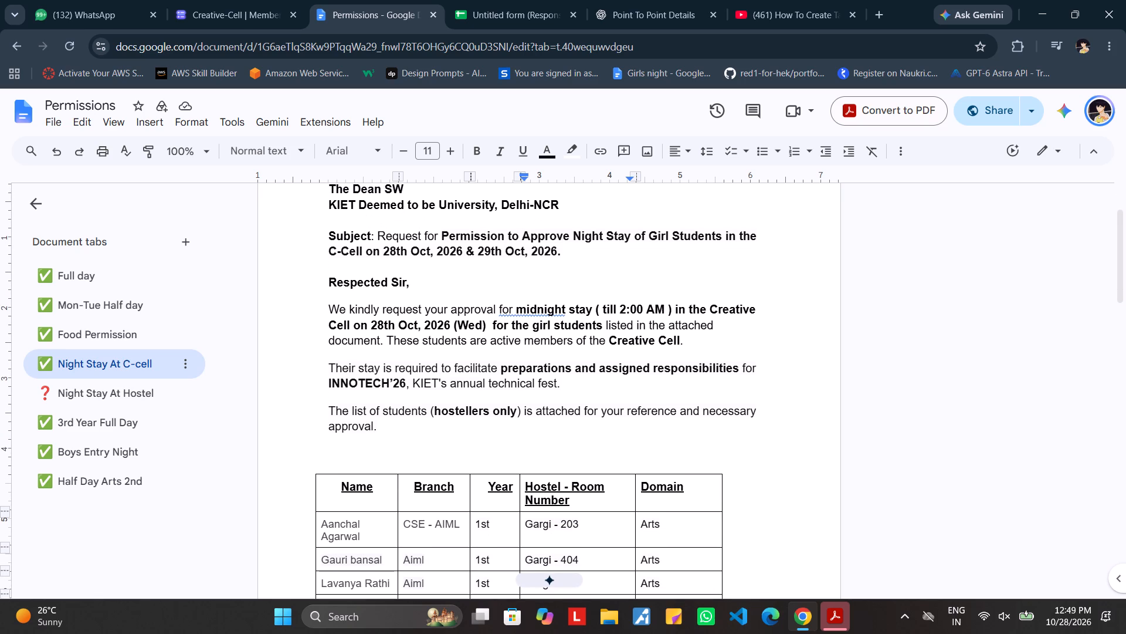
drag(466, 248, 558, 257)
key(BackSpace)
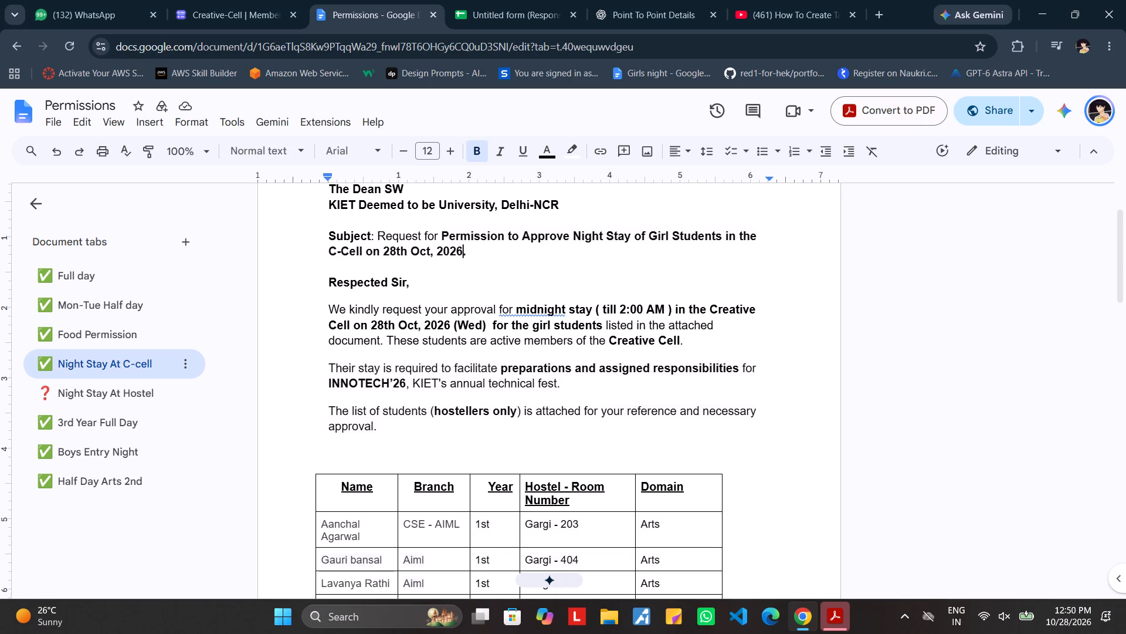
key(ctrl+s)
key(ctrl+s)
key(ctrl+s)
key(ctrl+s)
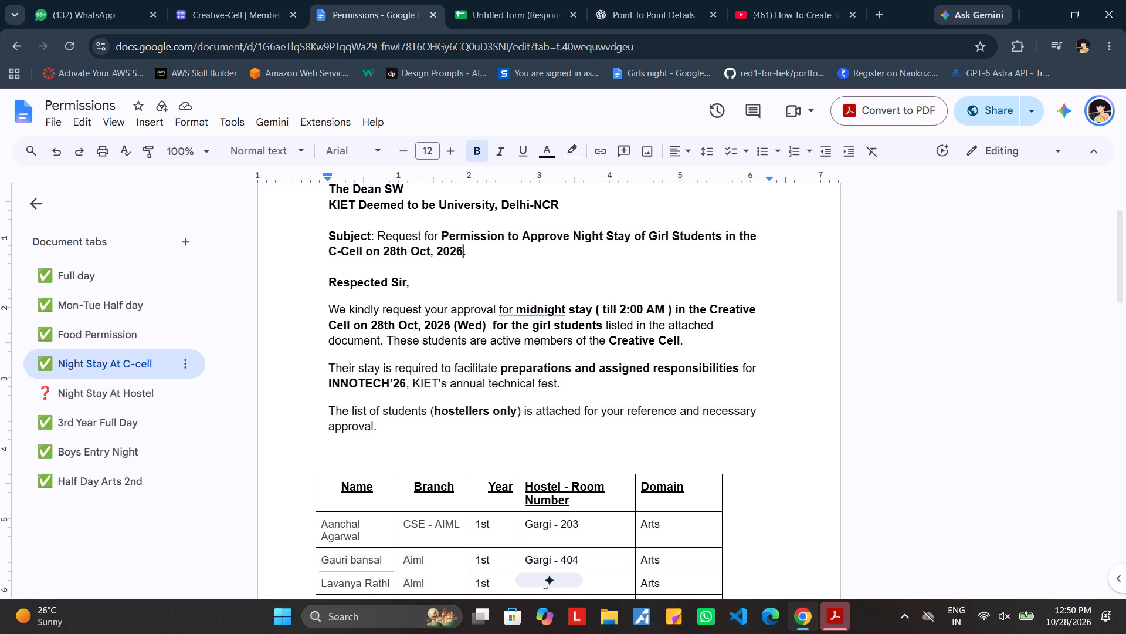